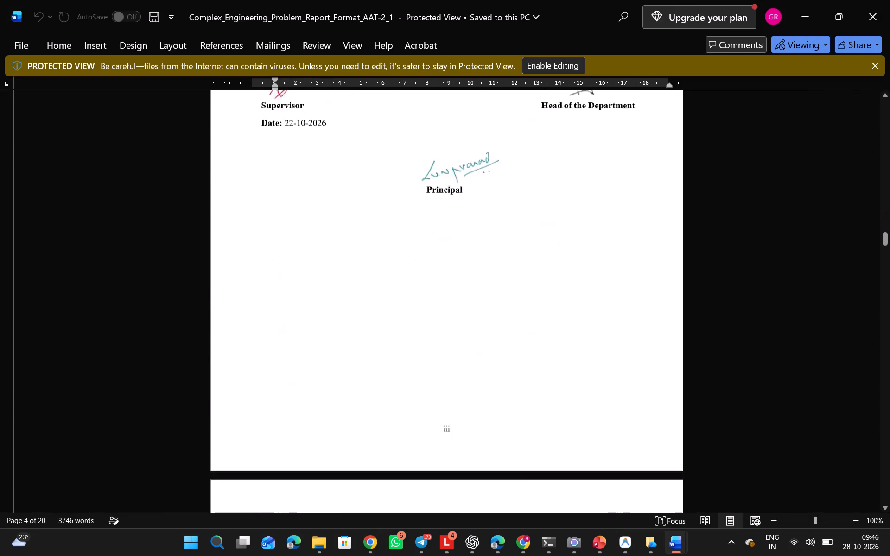
scroll(604, 367, down, 8)
scroll(604, 367, up, 2)
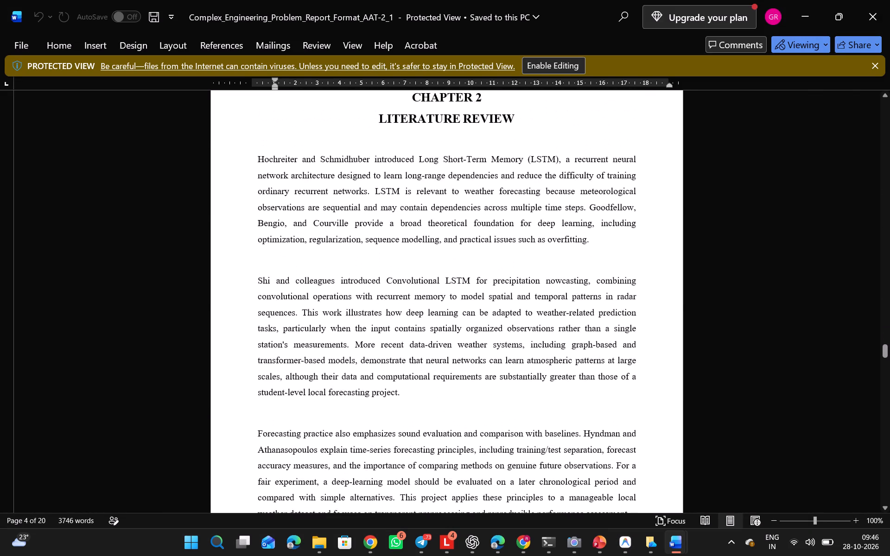
scroll(604, 367, up, 7)
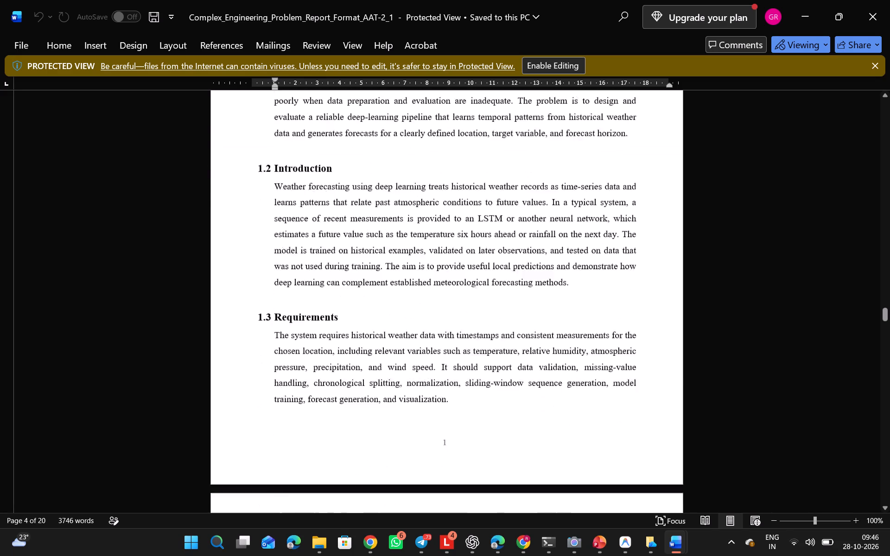
scroll(604, 367, up, 1)
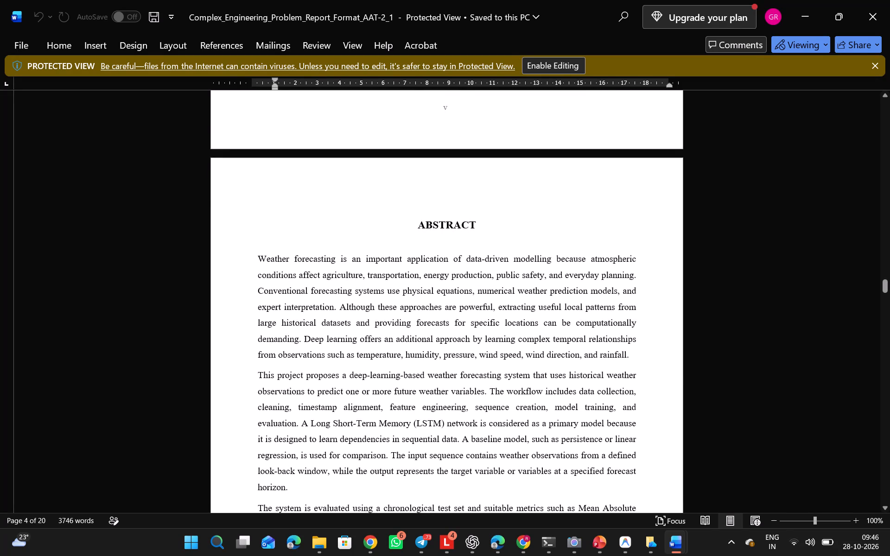
scroll(604, 360, down, 3)
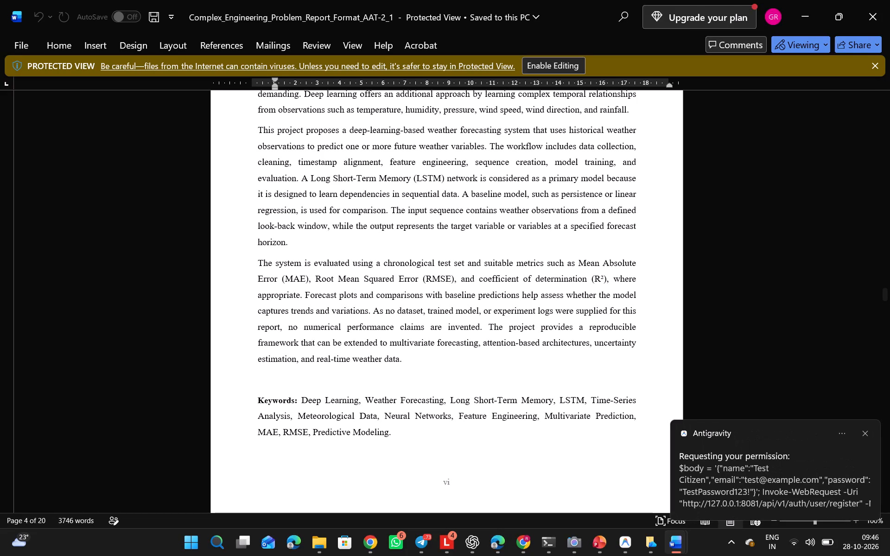
Enable editing for the AAT-2_1 report opened in Protected View.
click(18, 46)
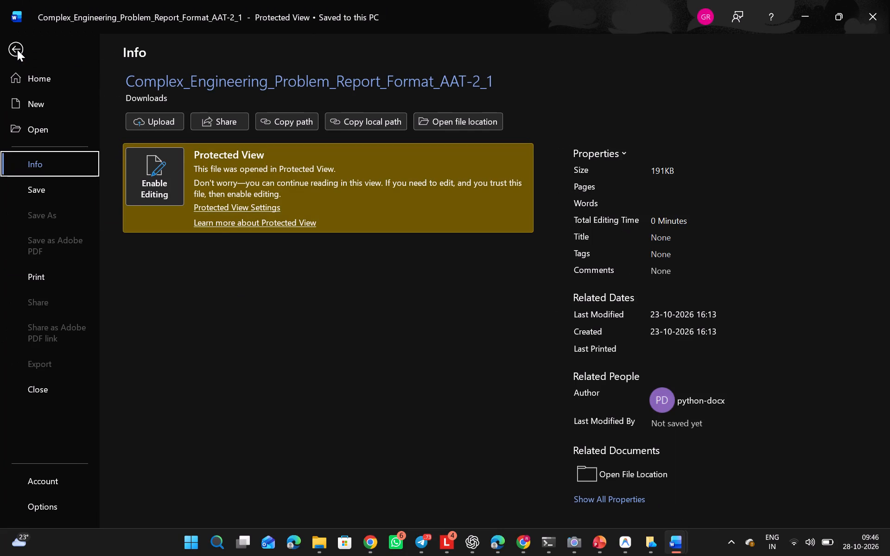
click(17, 50)
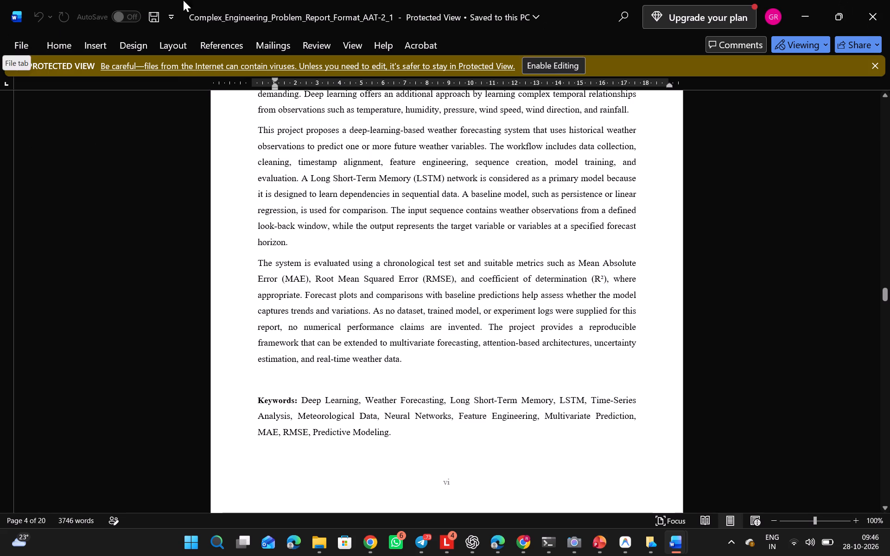
click(554, 71)
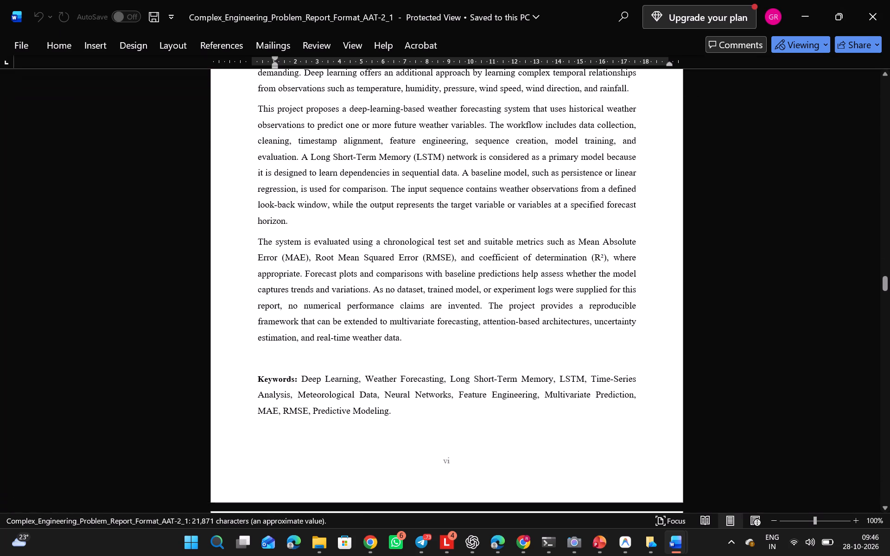
Open the recent Complex_Engineering_Problem_Report_Rule_Based_Reasoning document from Downloads.
click(27, 41)
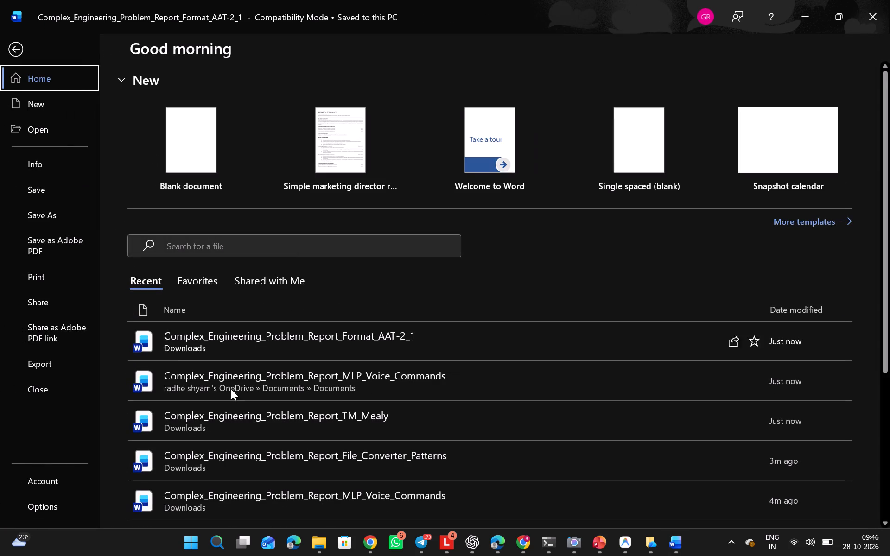
scroll(234, 395, down, 3)
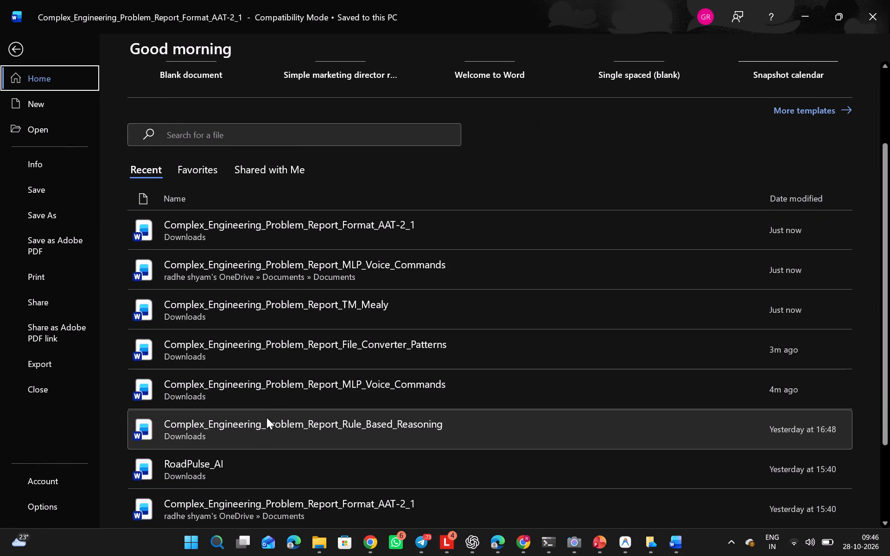
click(261, 430)
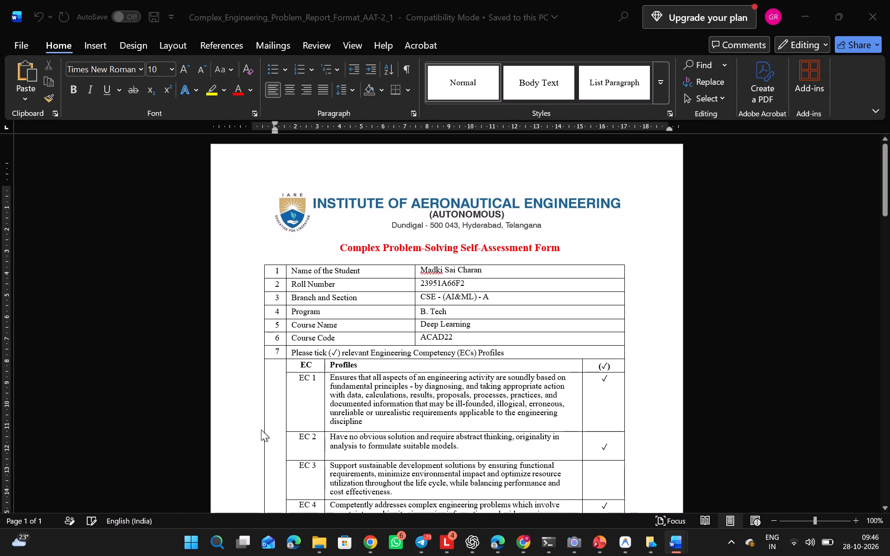
Delete the student's name above the roll number on the Rule-Based Reasoning report's title page.
scroll(403, 350, down, 4)
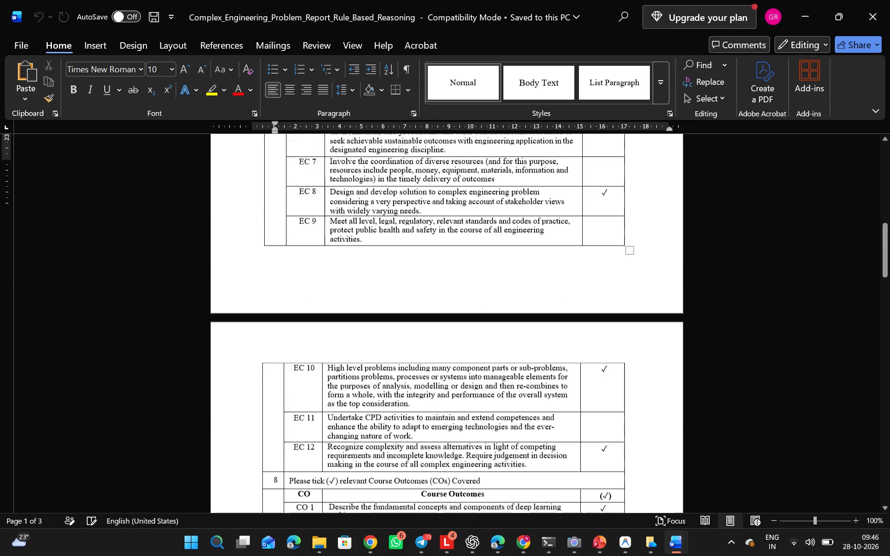
scroll(403, 350, down, 3)
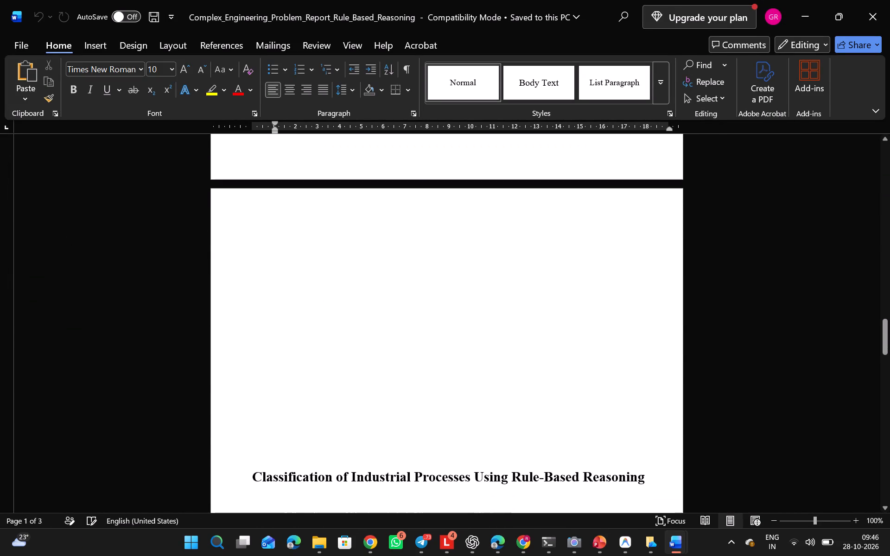
scroll(403, 350, down, 2)
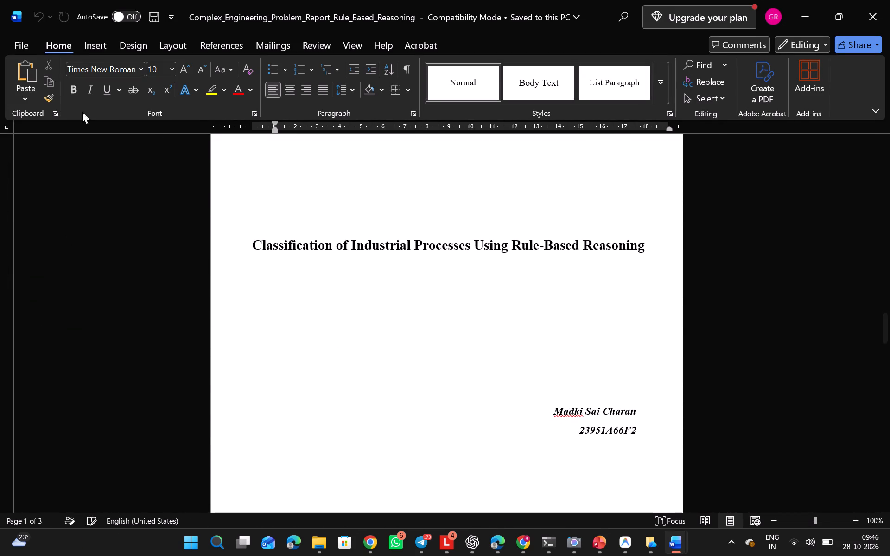
scroll(464, 290, down, 1)
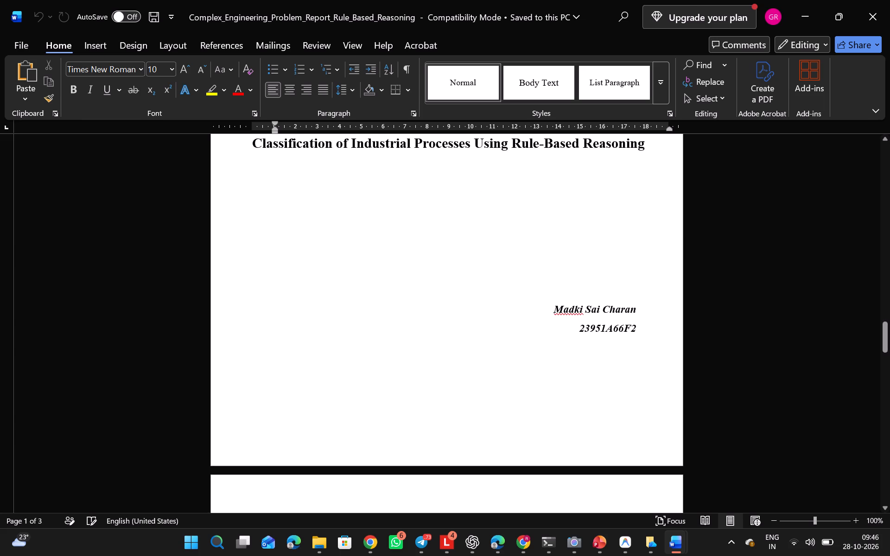
click(642, 312)
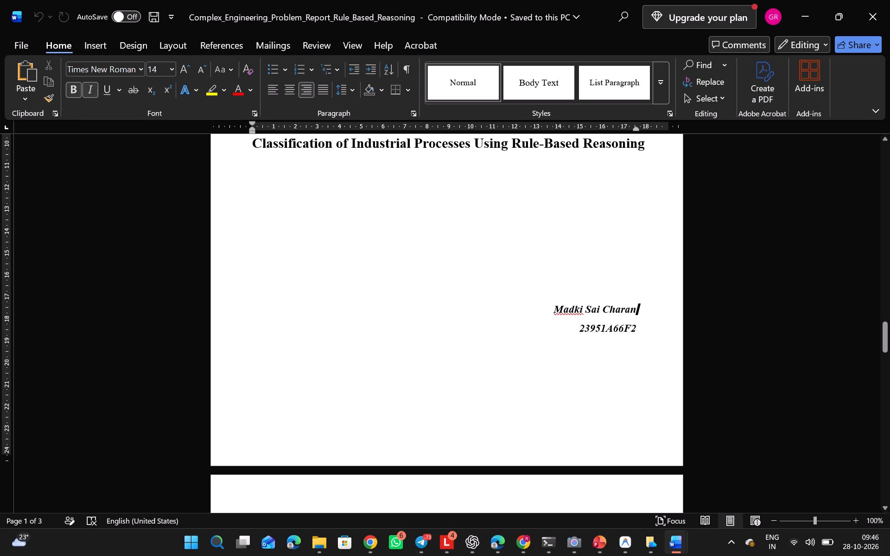
key(ctrl+BackSpace)
key(ctrl+BackSpace)
key(ctrl+BackSpace)
key(ctrl+BackSpace)
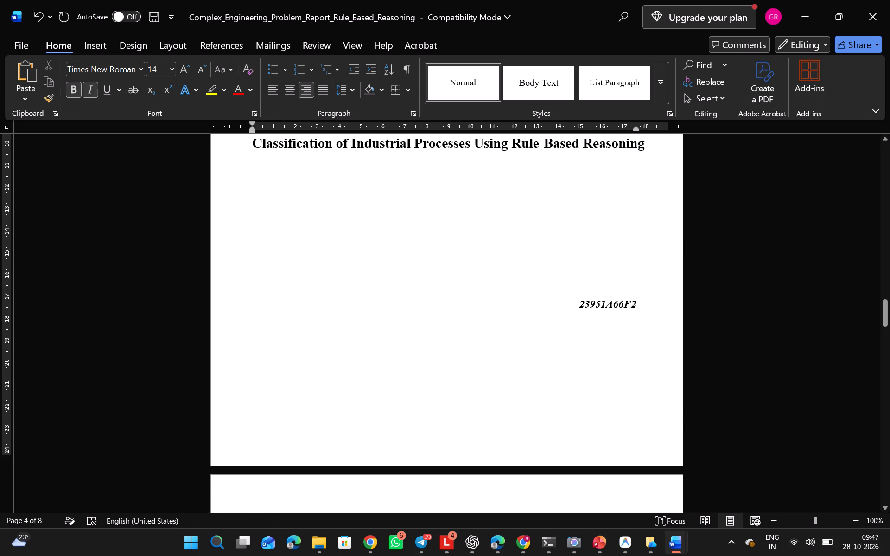
Try to right-align the emptied name line on the title page, adding a line break there.
key(ctrl+r)
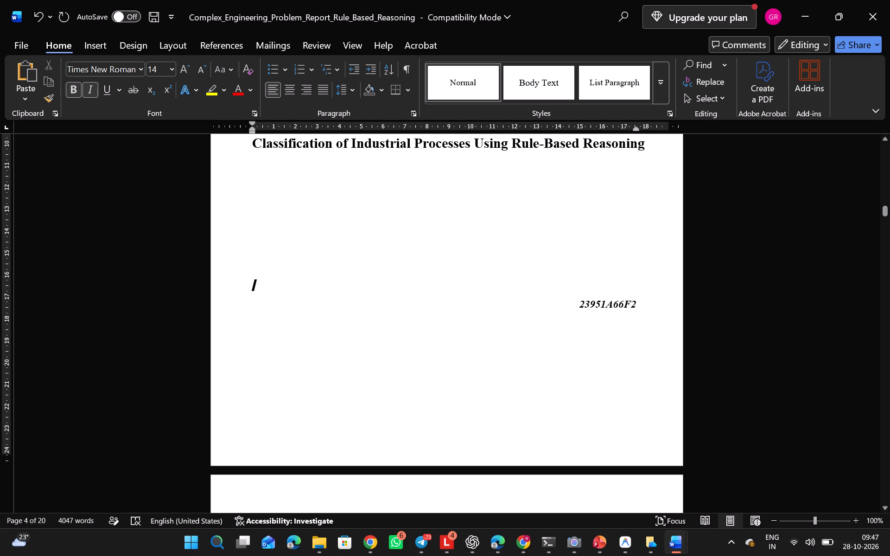
key(Return)
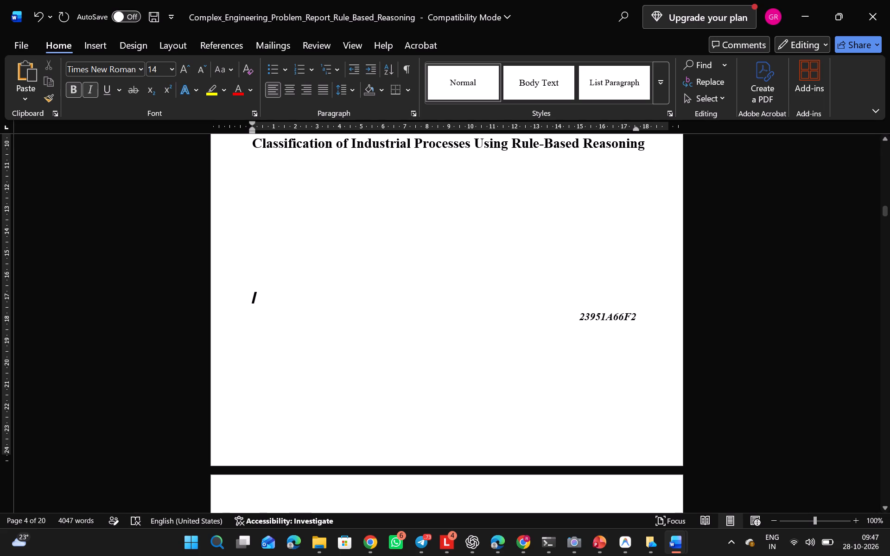
click(627, 301)
triple_click(627, 301)
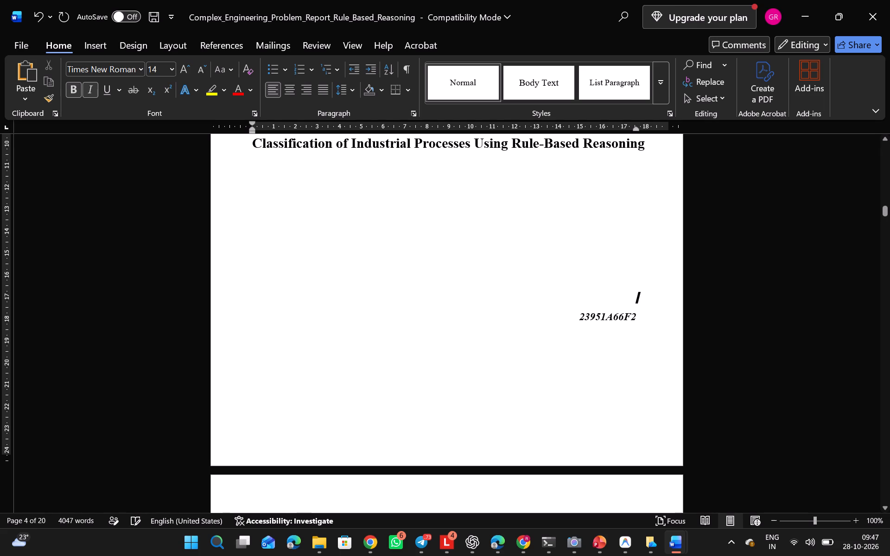
click(627, 301)
Insert a blank right-aligned line directly above the roll number on the title page, with the cursor placed on it.
click(633, 315)
key(Left)
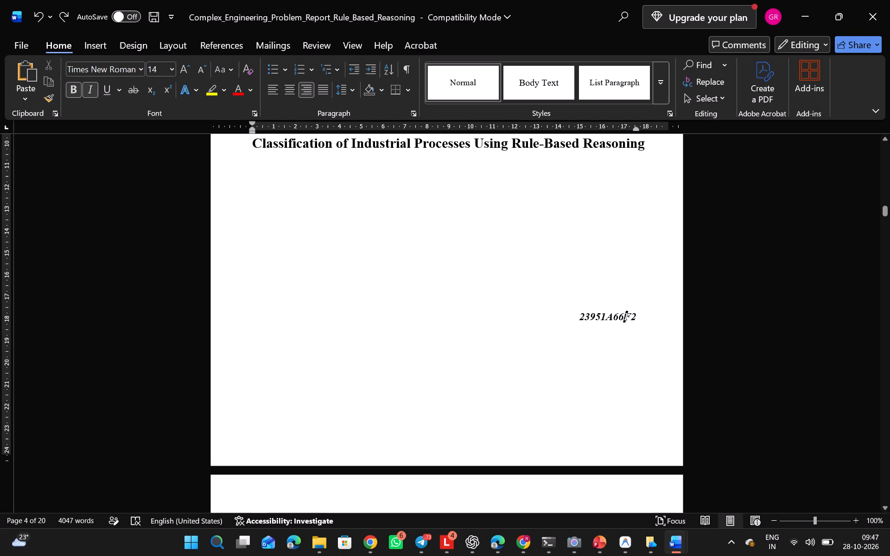
key(Left)
key(Left)
key(Left)
key(Left)
key(Left)
key(Left)
key(Left)
key(Left)
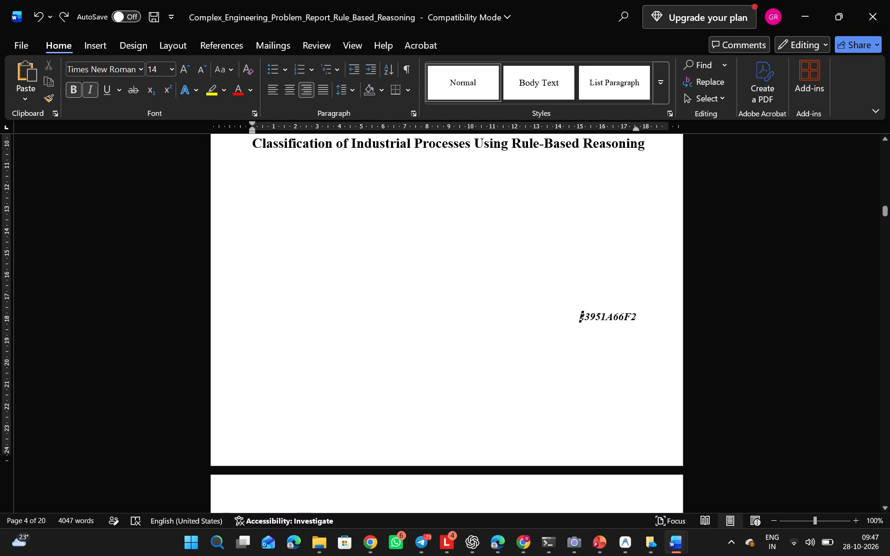
key(Return)
key(Up)
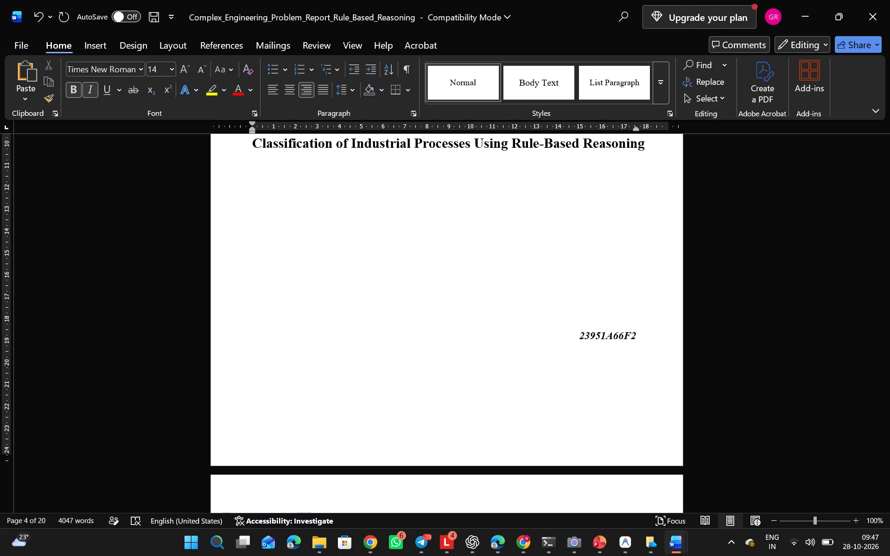
Enter the new student's name on the blank line above the roll number on the Rule-Based Reasoning title page.
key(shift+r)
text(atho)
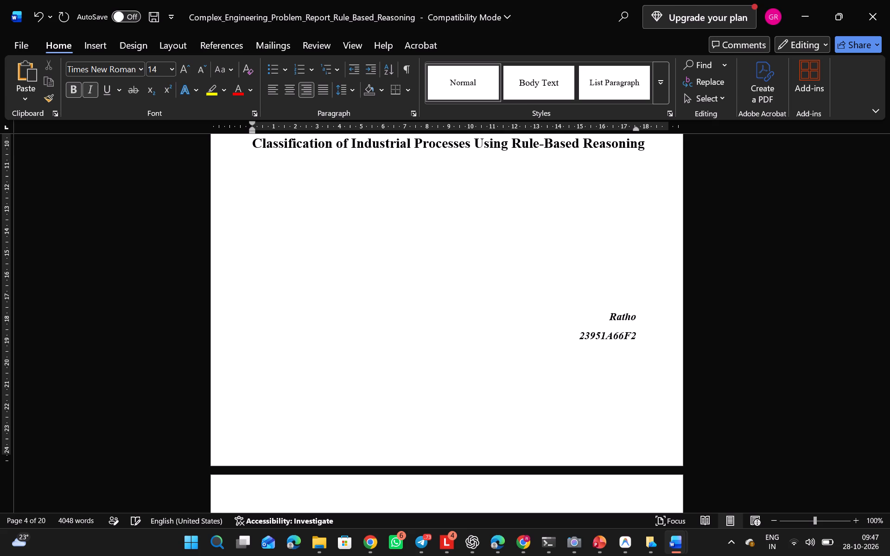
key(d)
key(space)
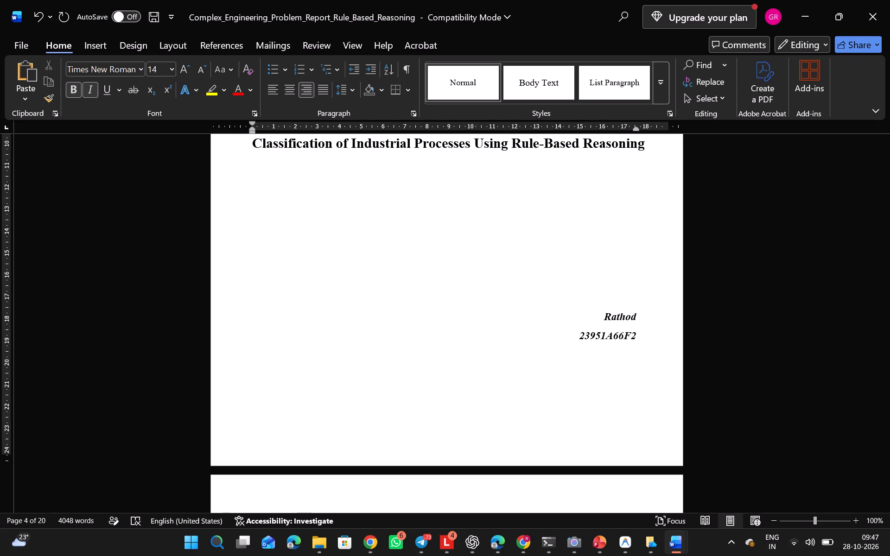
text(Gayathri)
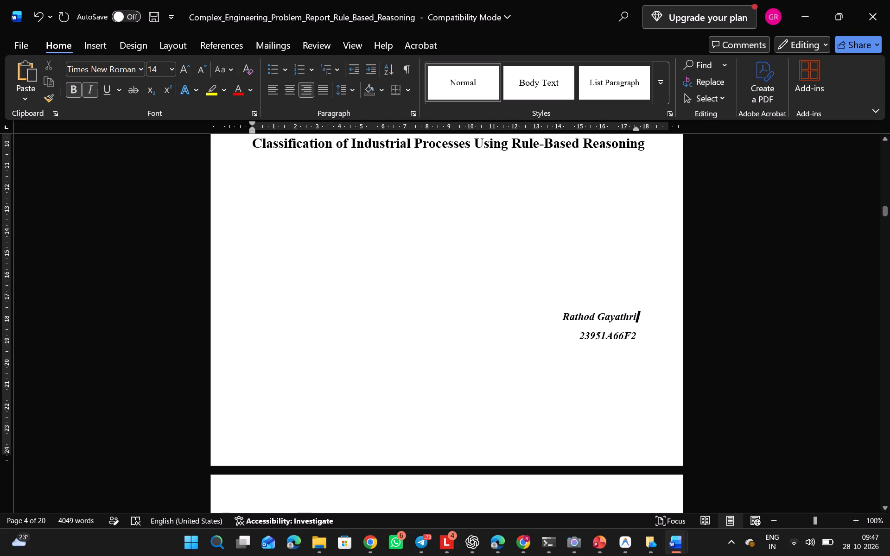
Replace the roll number below the name on the title page with the new student's roll number.
click(641, 339)
key(BackSpace)
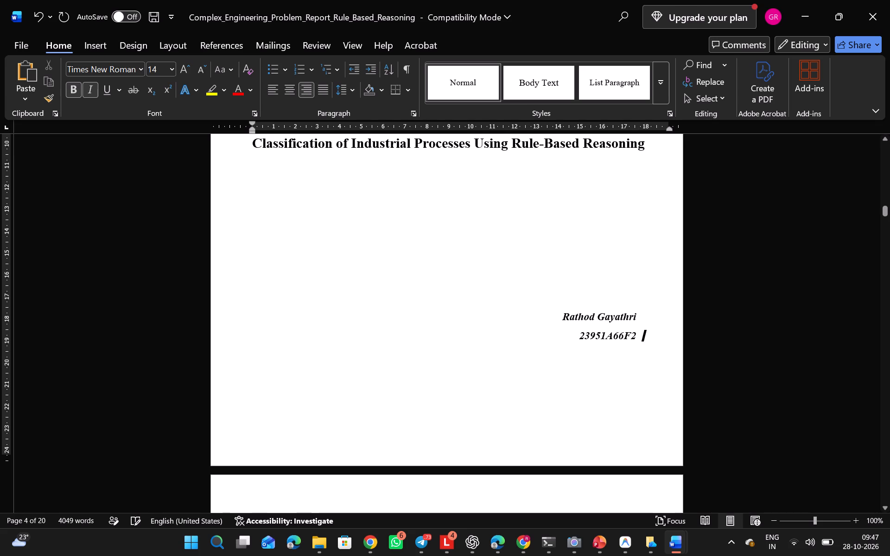
key(BackSpace)
key(BackSpace)
key(BackSpace)
key(BackSpace)
key(BackSpace)
key(BackSpace)
key(BackSpace)
key(BackSpace)
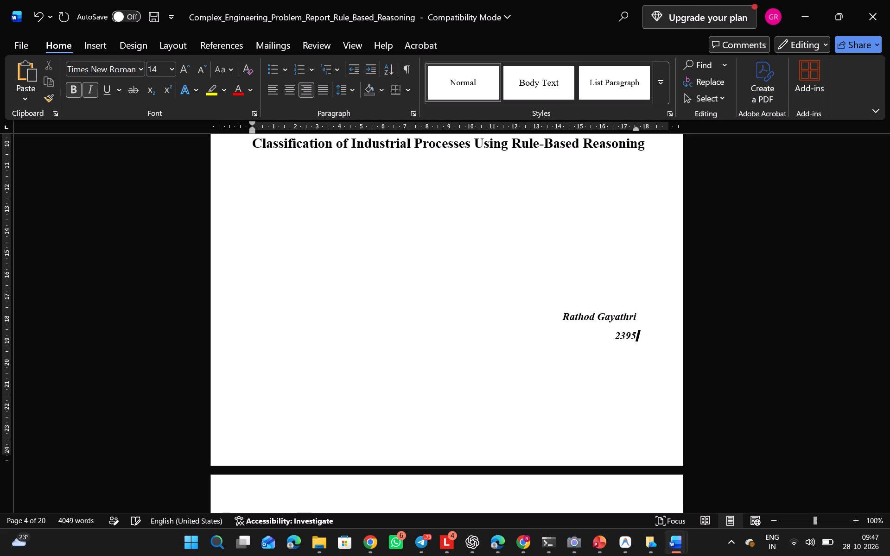
key(BackSpace)
key(BackSpace)
key(BackSpace)
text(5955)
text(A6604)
Copy the title "Classification of Industrial Processes Using Rule-Based Reasoning" over the "Weather Forecasting Using Deep Learning" heading on the following page.
scroll(634, 356, down, 2)
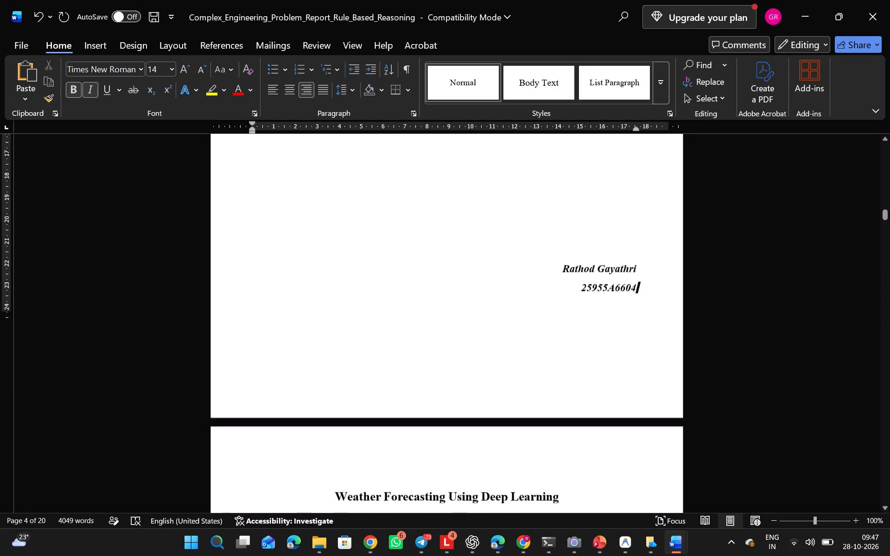
scroll(634, 356, down, 2)
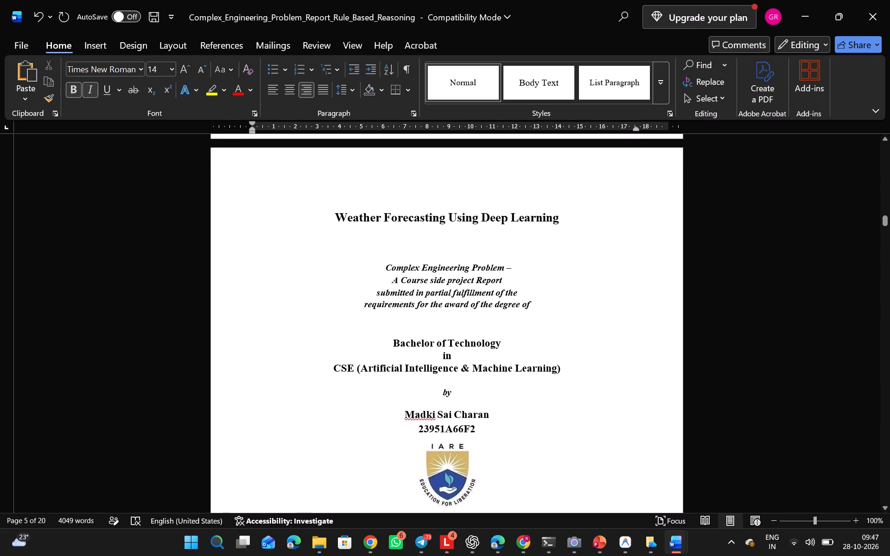
scroll(569, 256, up, 4)
scroll(569, 256, down, 2)
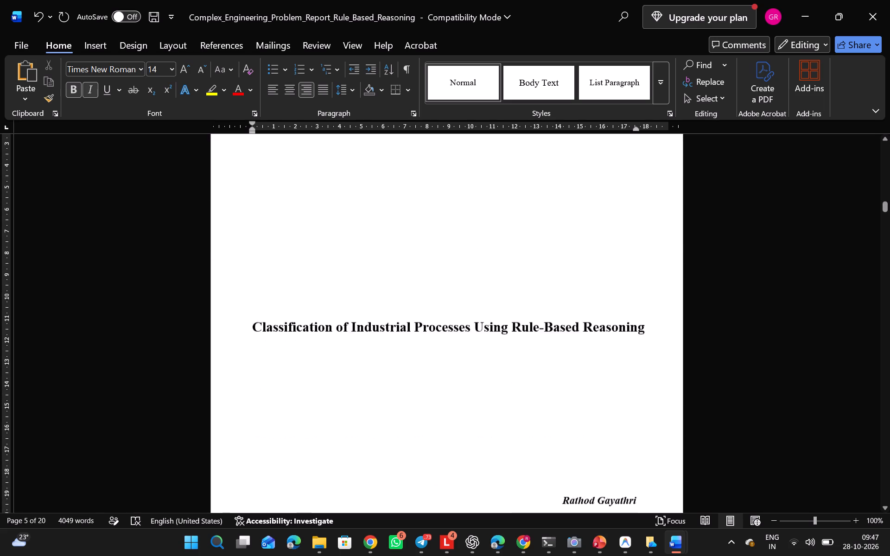
click(644, 291)
drag(644, 291, 244, 286)
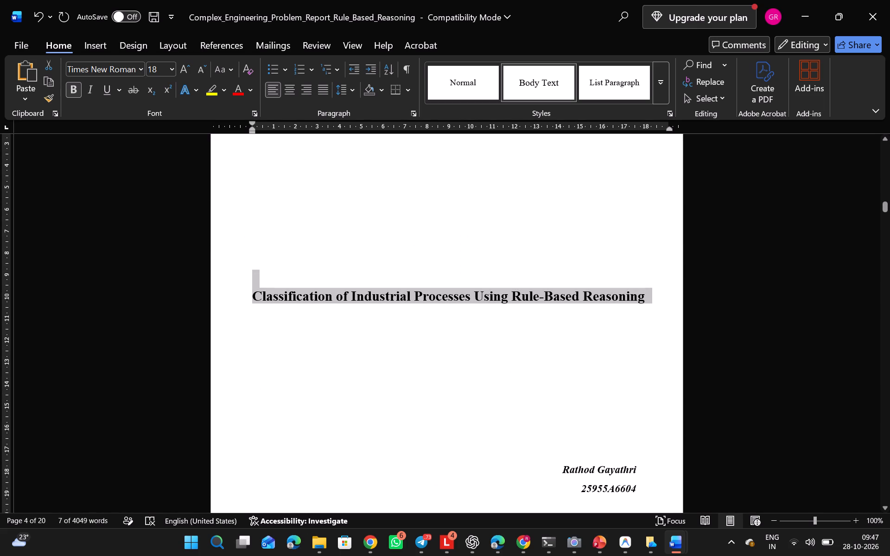
key(ctrl+c)
click(395, 394)
scroll(395, 394, down, 5)
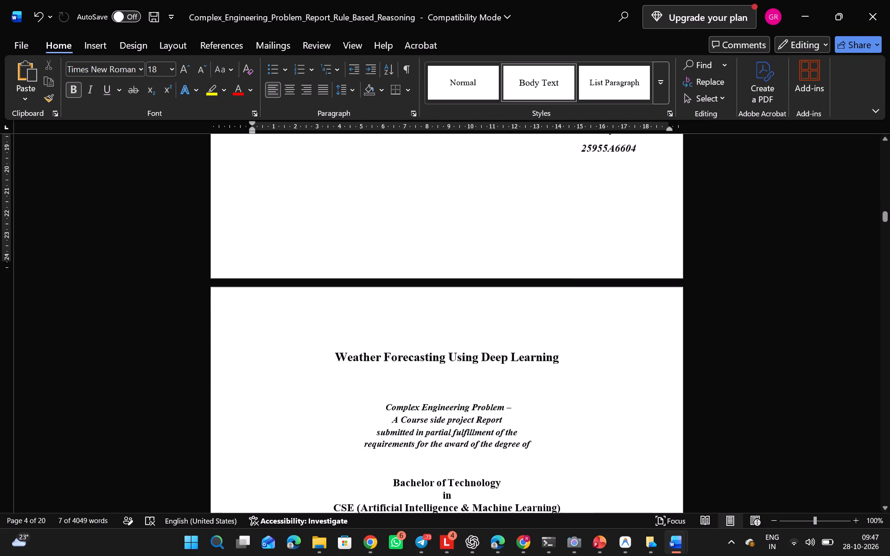
scroll(395, 394, down, 1)
drag(564, 264, 345, 266)
key(ctrl+v)
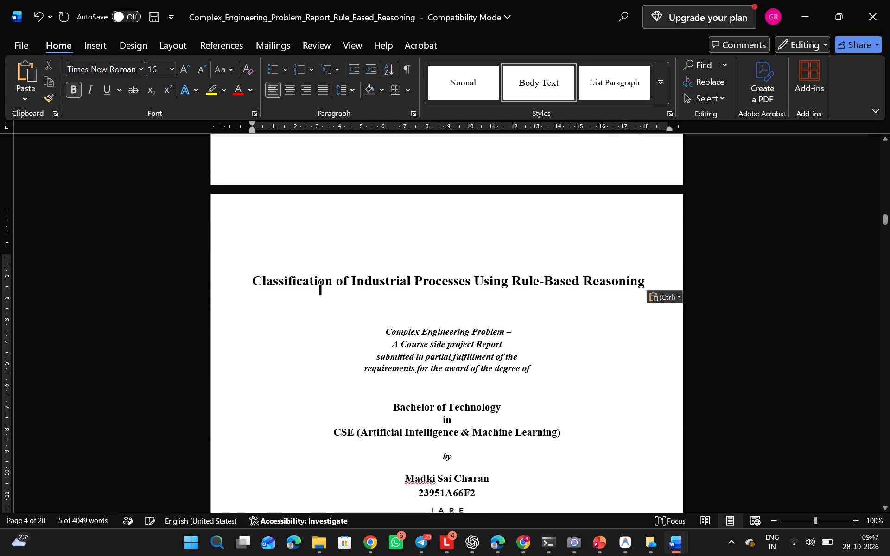
Replace the student's name under "by" with the new student's name, keeping the roll number on its own line below.
scroll(437, 355, down, 3)
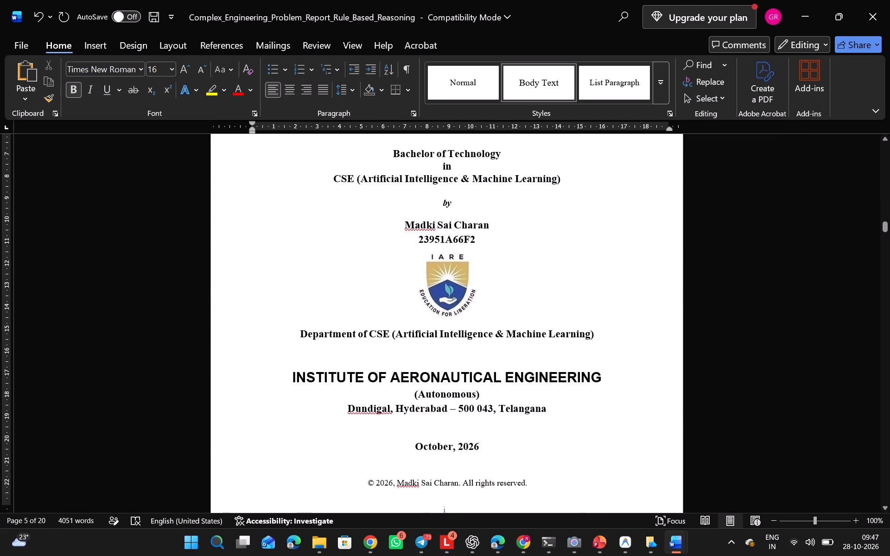
click(491, 225)
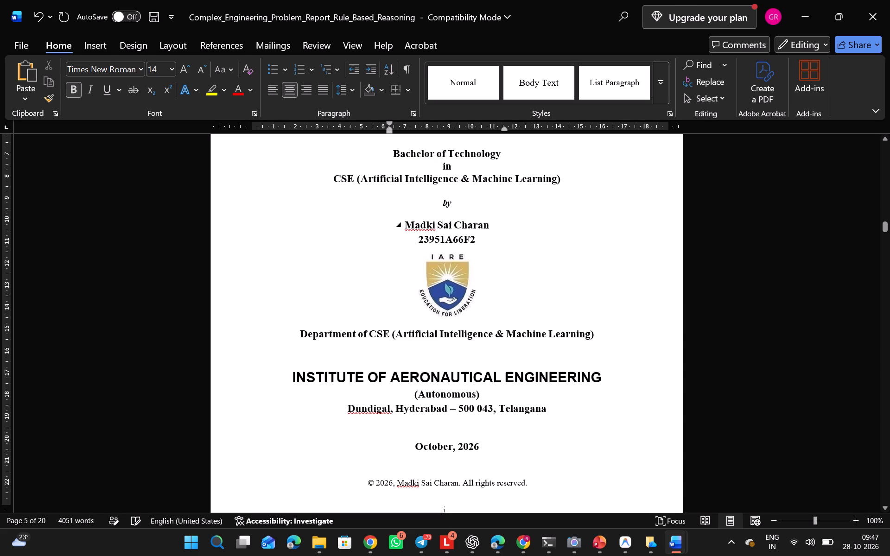
key(ctrl+BackSpace)
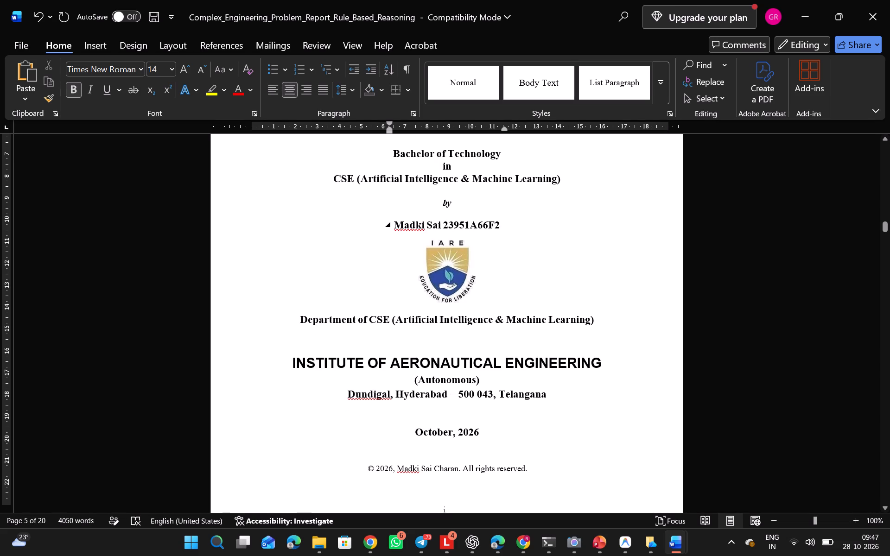
key(BackSpace)
key(BackSpace)
key(BackSpace)
key(BackSpace)
key(BackSpace)
key(BackSpace)
key(BackSpace)
key(BackSpace)
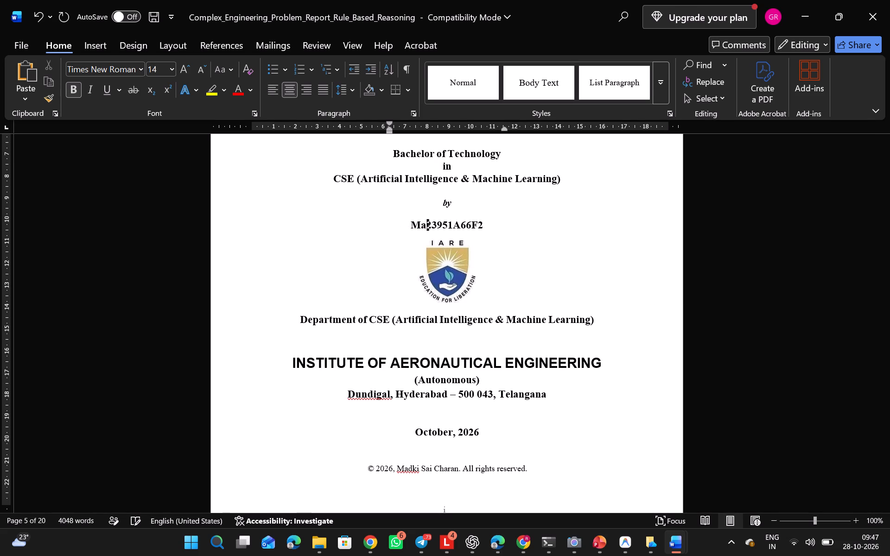
key(BackSpace)
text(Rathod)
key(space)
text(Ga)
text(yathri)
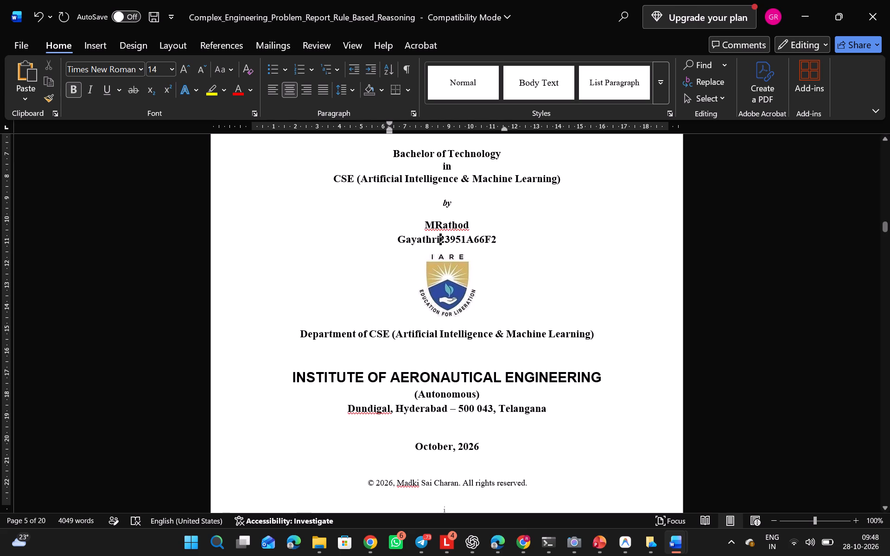
click(438, 224)
key(BackSpace)
click(441, 240)
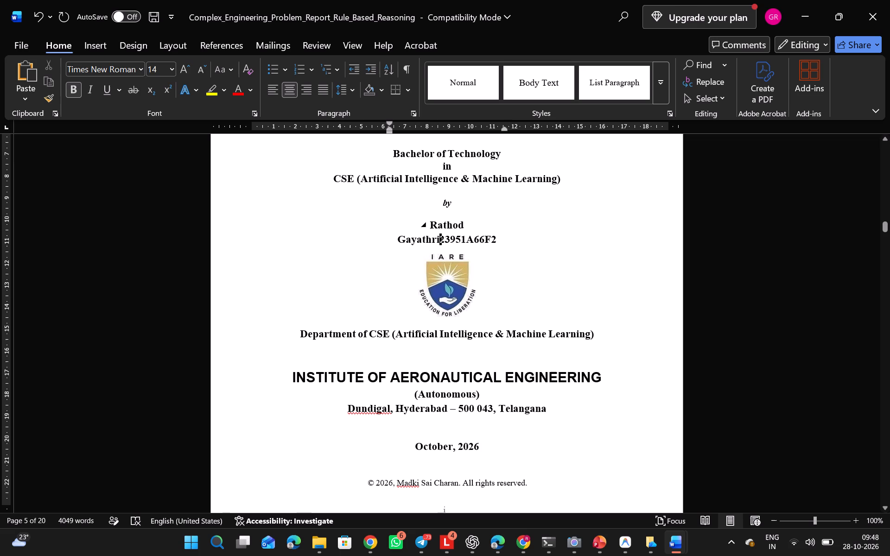
key(Return)
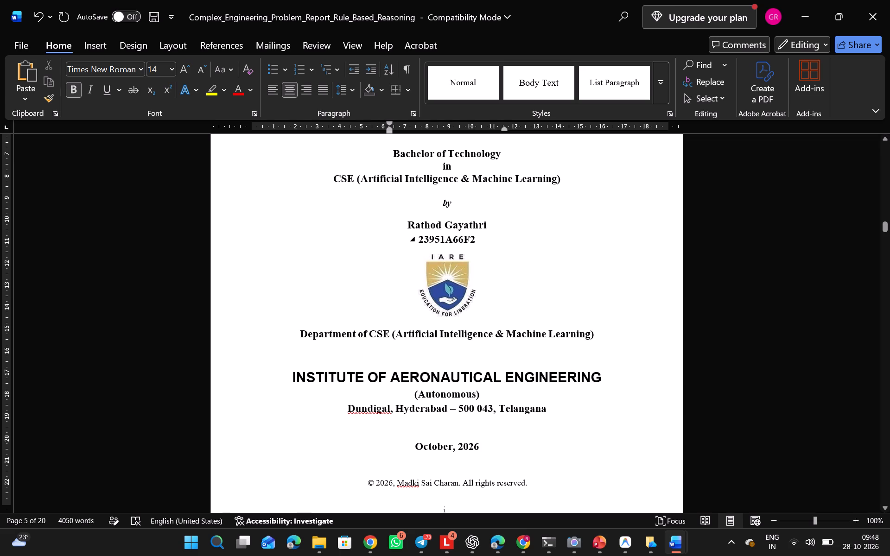
Replace the roll number above the IARE logo with the new student's roll number.
click(477, 237)
drag(477, 237, 427, 238)
key(BackSpace)
key(BackSpace)
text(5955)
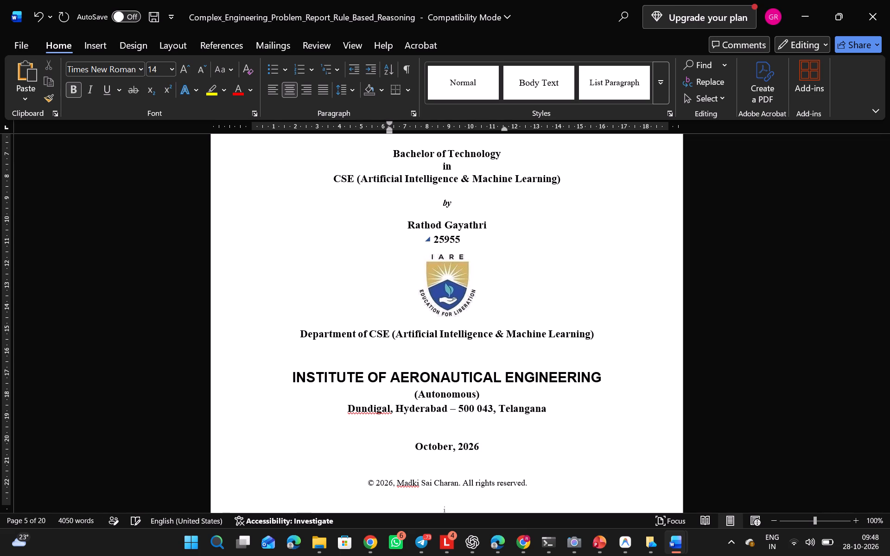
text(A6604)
Delete the handwritten signature image above "Signature of the Student" on the declaration page.
scroll(427, 238, down, 2)
scroll(449, 308, down, 5)
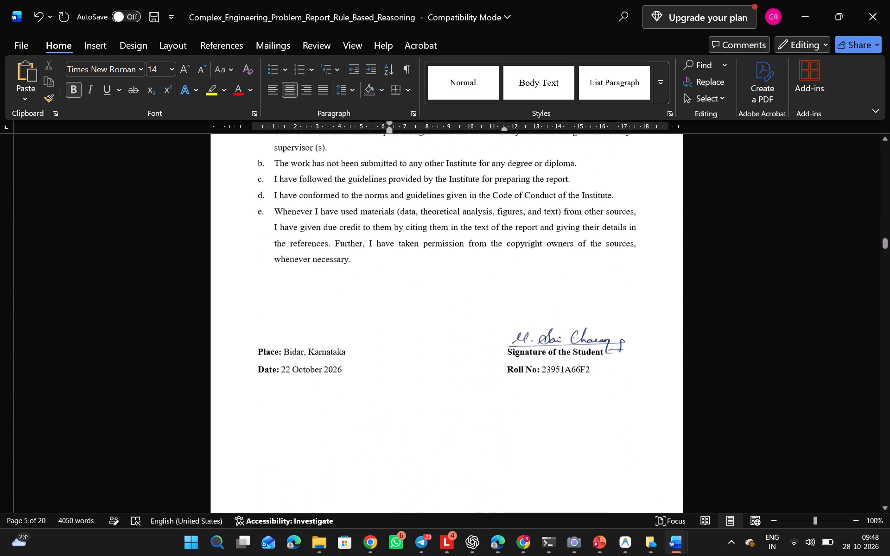
click(556, 316)
key(BackSpace)
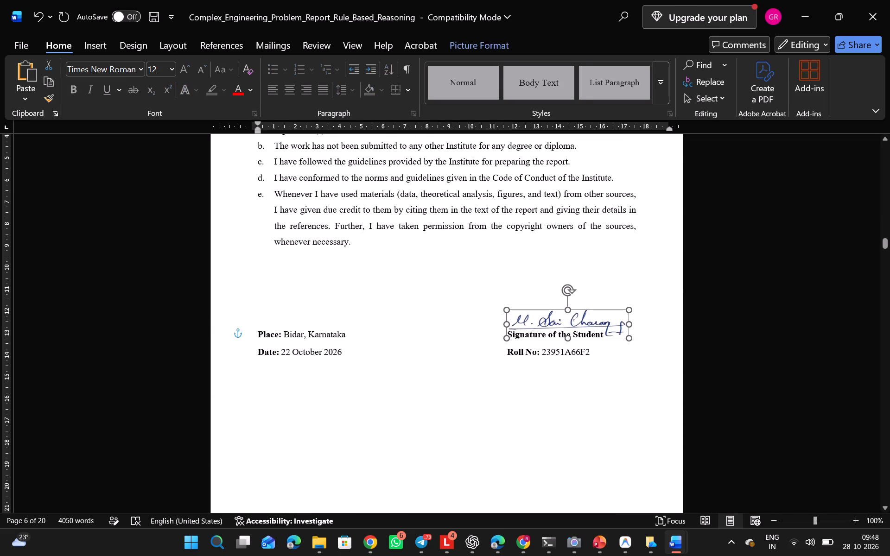
Replace the Roll No entry on the declaration page with the new student's roll number.
drag(590, 348, 548, 355)
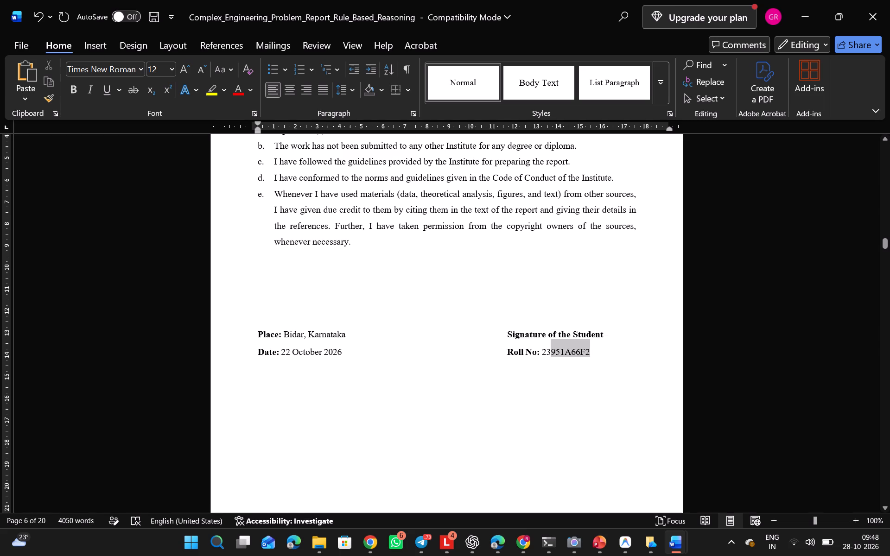
drag(548, 355, 547, 356)
key(BackSpace)
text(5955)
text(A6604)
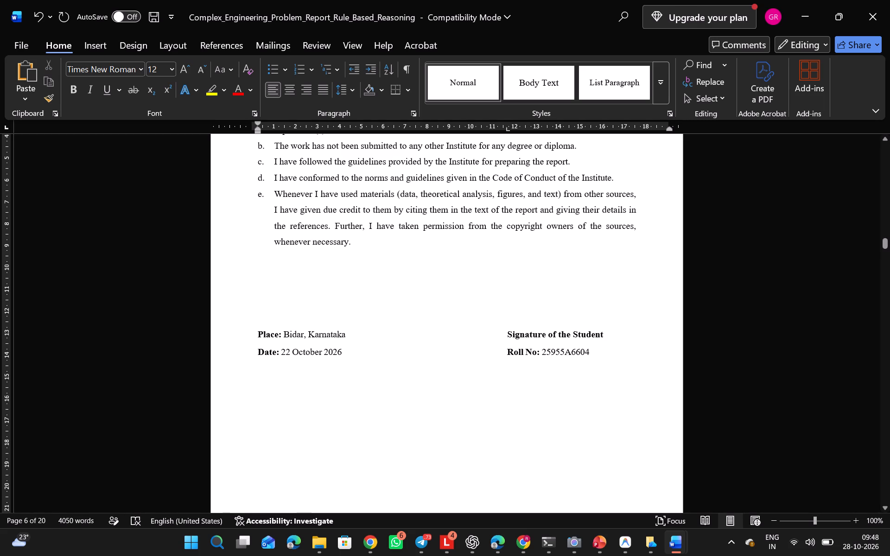
Change the declaration's Place entry to Sangareddy.
drag(351, 330, 288, 334)
key(BackSpace)
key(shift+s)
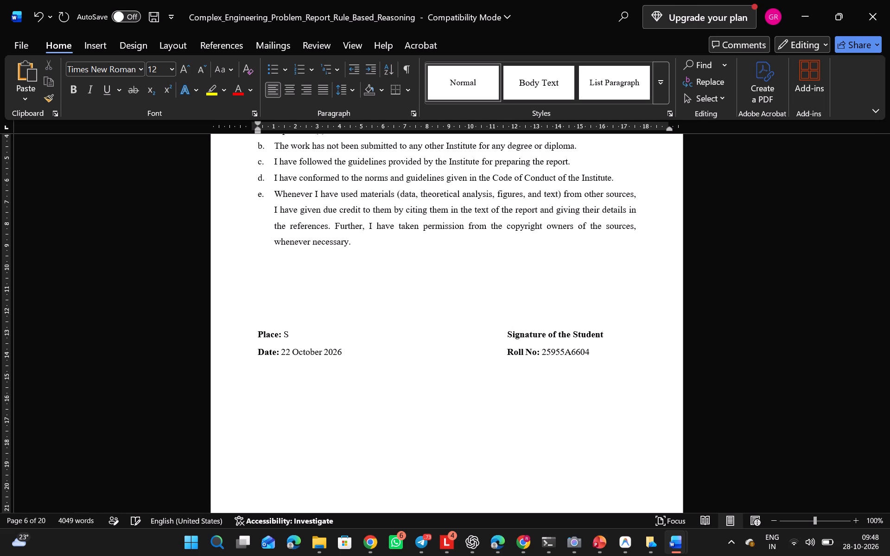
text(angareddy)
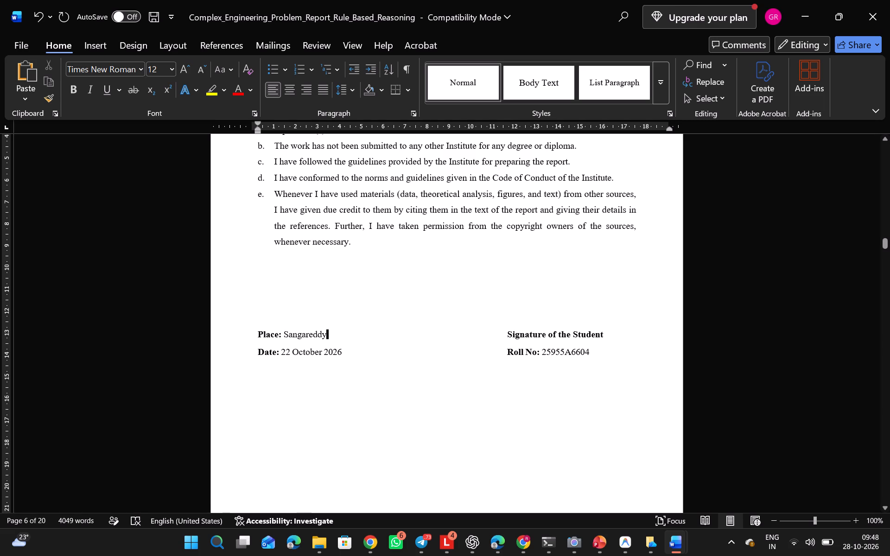
Change the declaration's date to 28 October 2026.
click(291, 354)
key(BackSpace)
key(BackSpace)
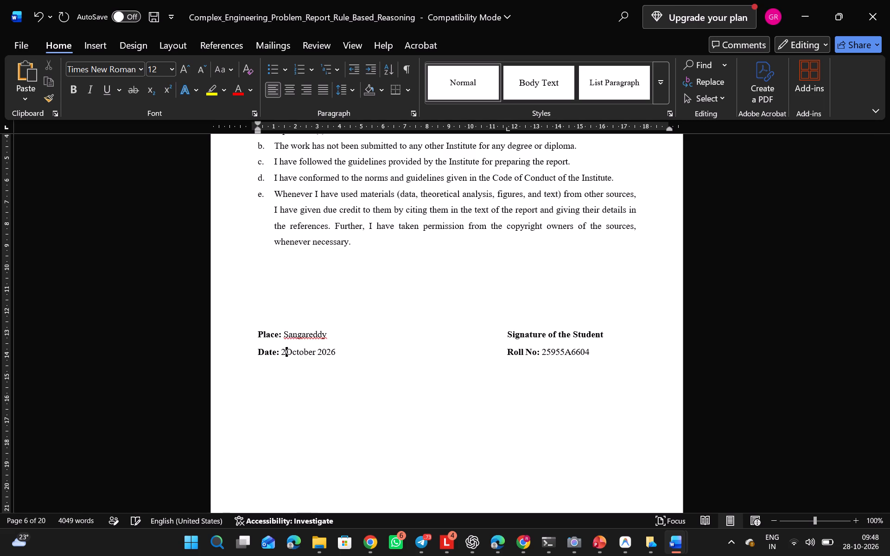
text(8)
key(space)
Replace "Weather Forecasting Using Deep Learning" in the certificate text with the copied title "Classification of Industrial Processes Using Rule-Based Reasoning".
scroll(291, 354, down, 1)
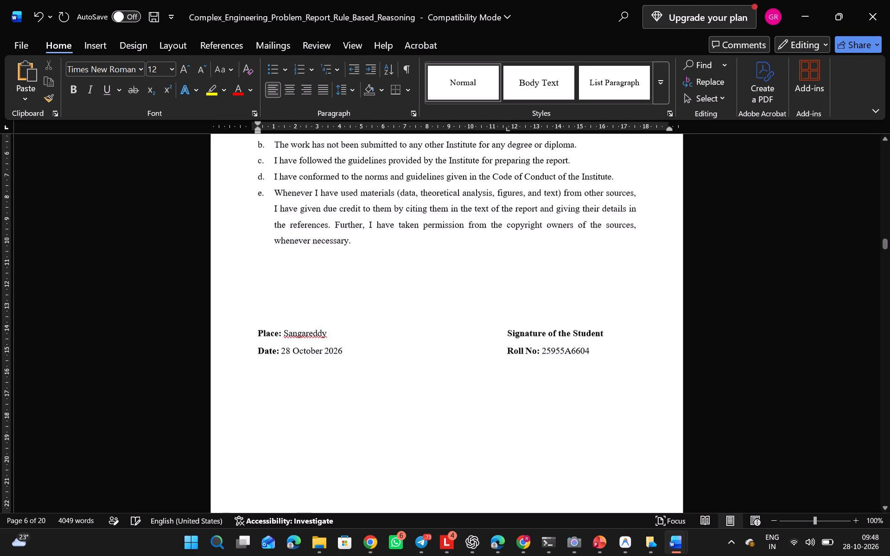
scroll(291, 354, down, 5)
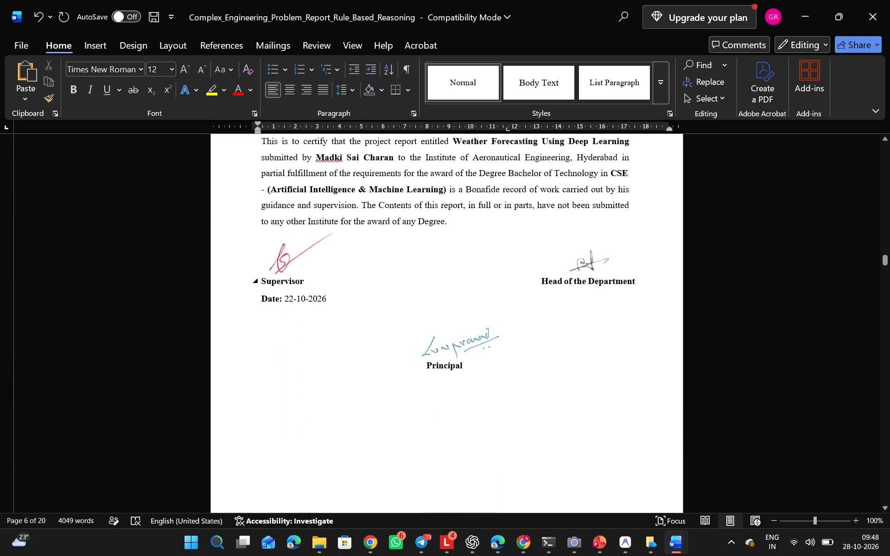
scroll(376, 190, up, 1)
drag(454, 193, 632, 191)
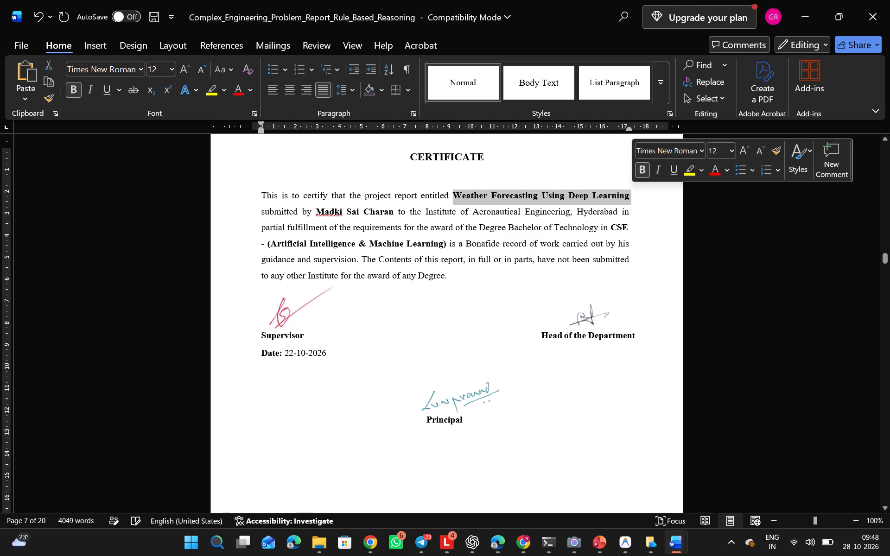
key(ctrl+v)
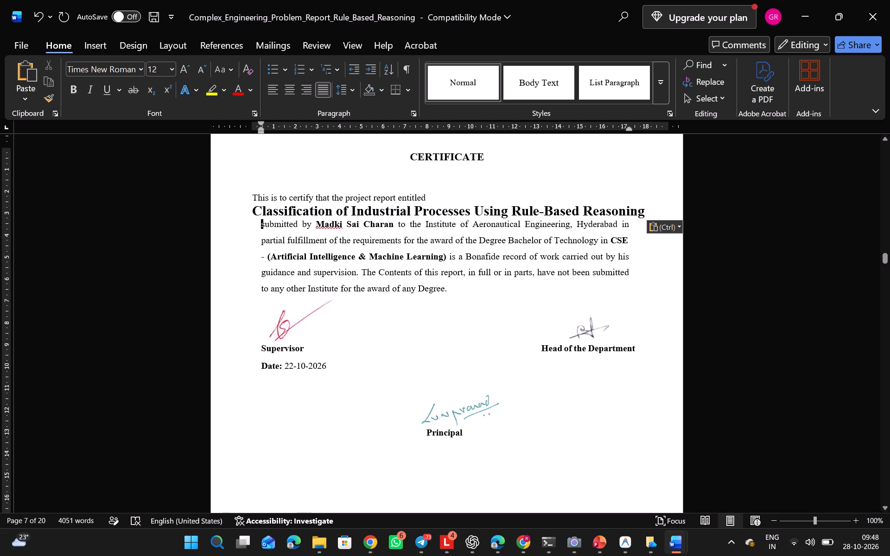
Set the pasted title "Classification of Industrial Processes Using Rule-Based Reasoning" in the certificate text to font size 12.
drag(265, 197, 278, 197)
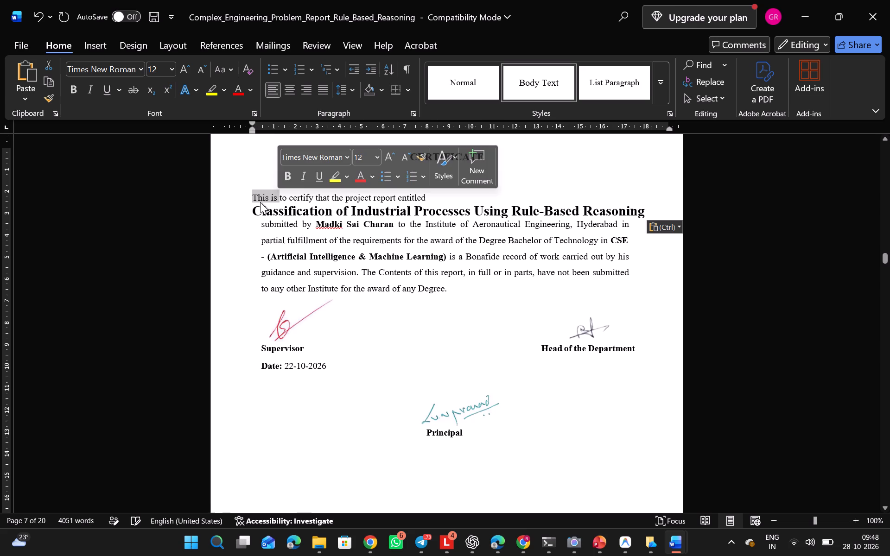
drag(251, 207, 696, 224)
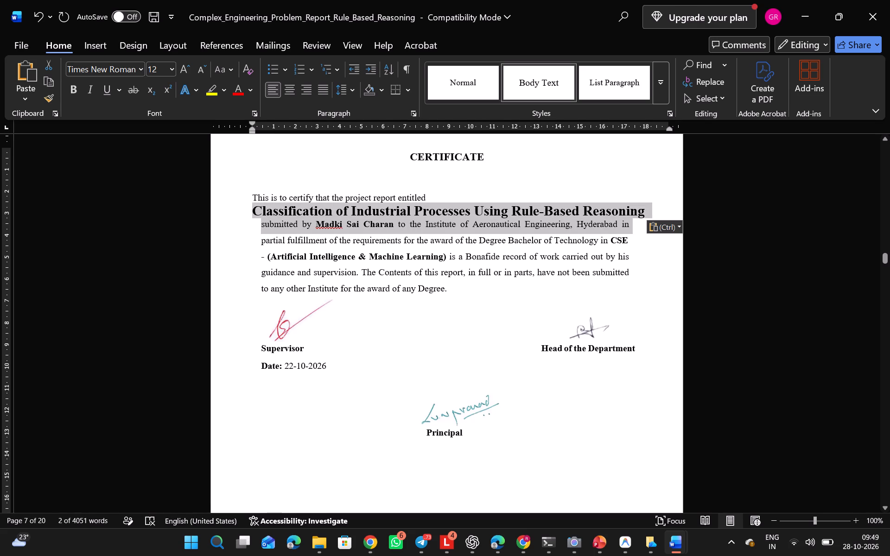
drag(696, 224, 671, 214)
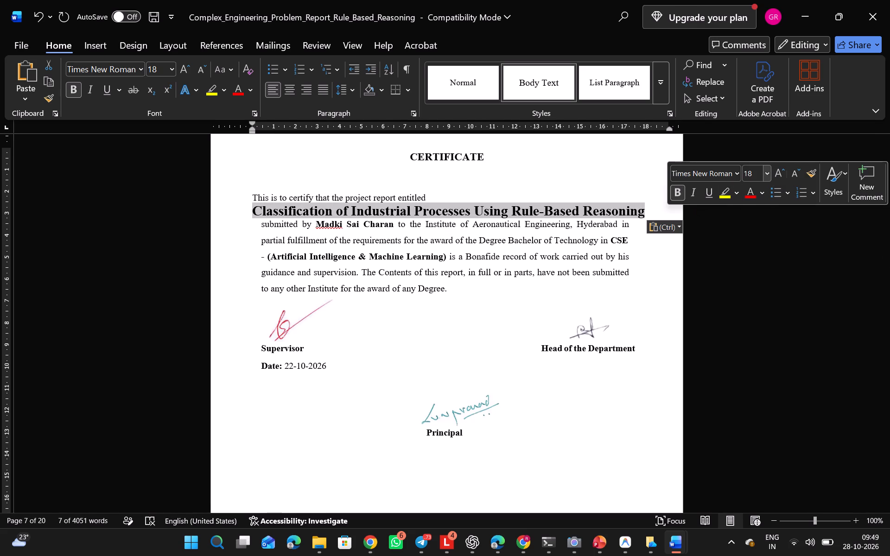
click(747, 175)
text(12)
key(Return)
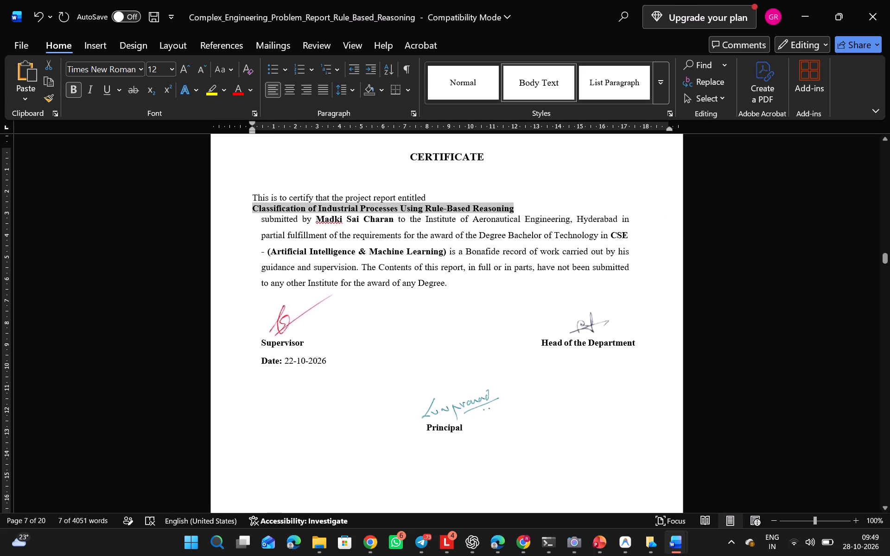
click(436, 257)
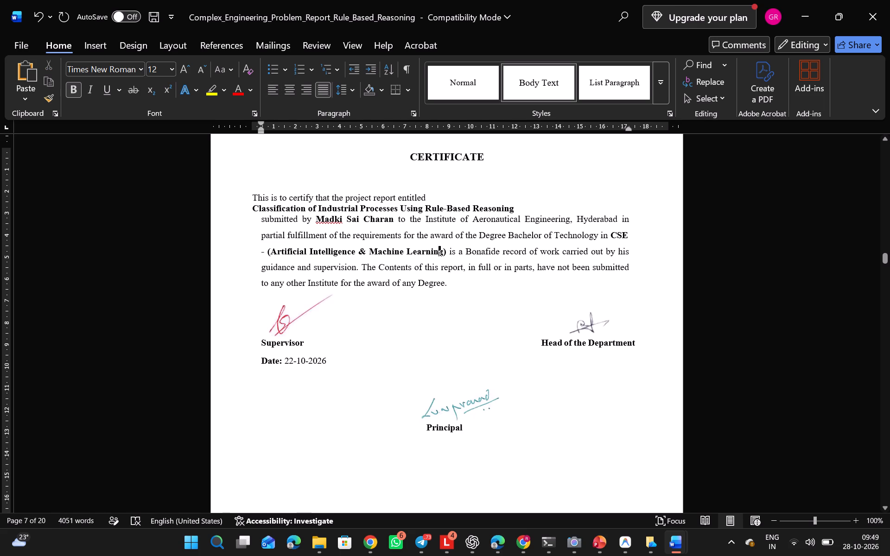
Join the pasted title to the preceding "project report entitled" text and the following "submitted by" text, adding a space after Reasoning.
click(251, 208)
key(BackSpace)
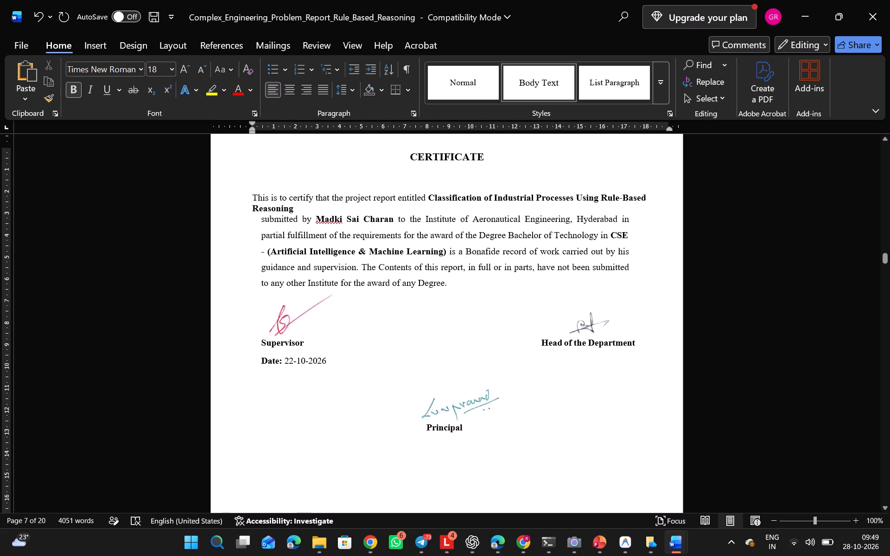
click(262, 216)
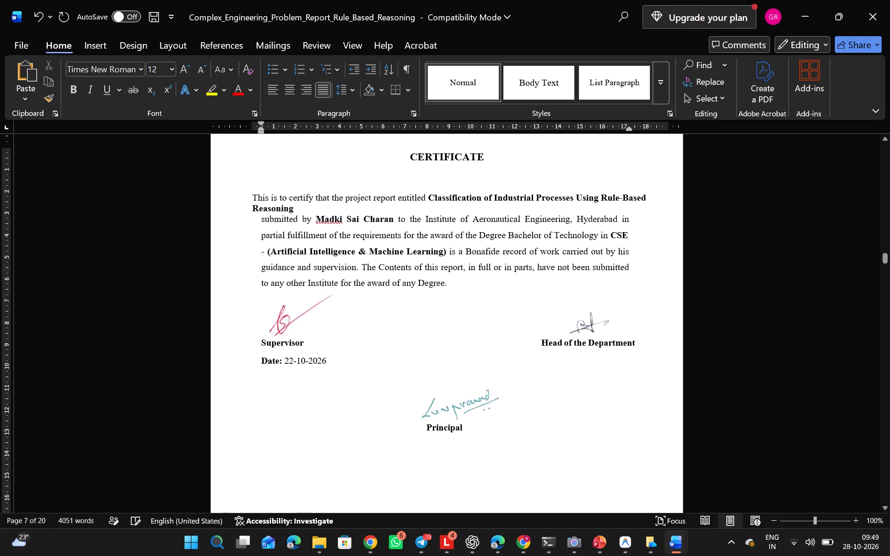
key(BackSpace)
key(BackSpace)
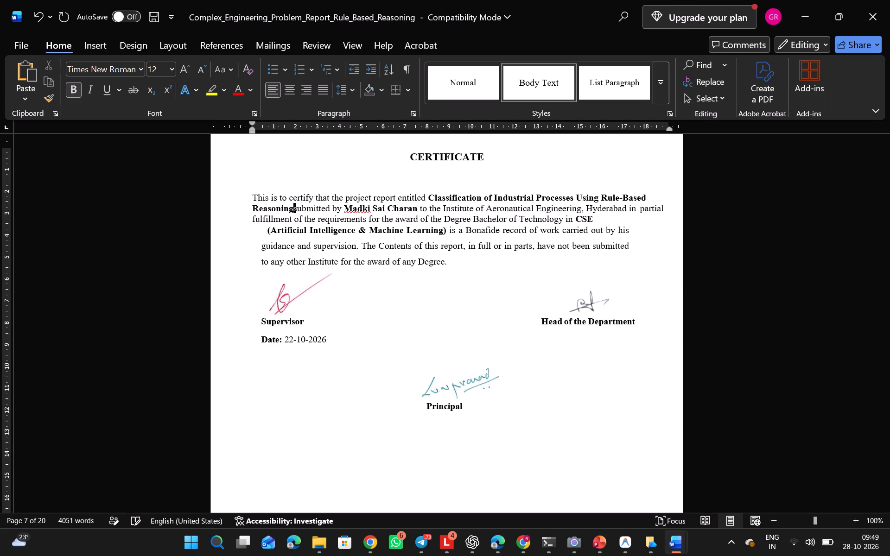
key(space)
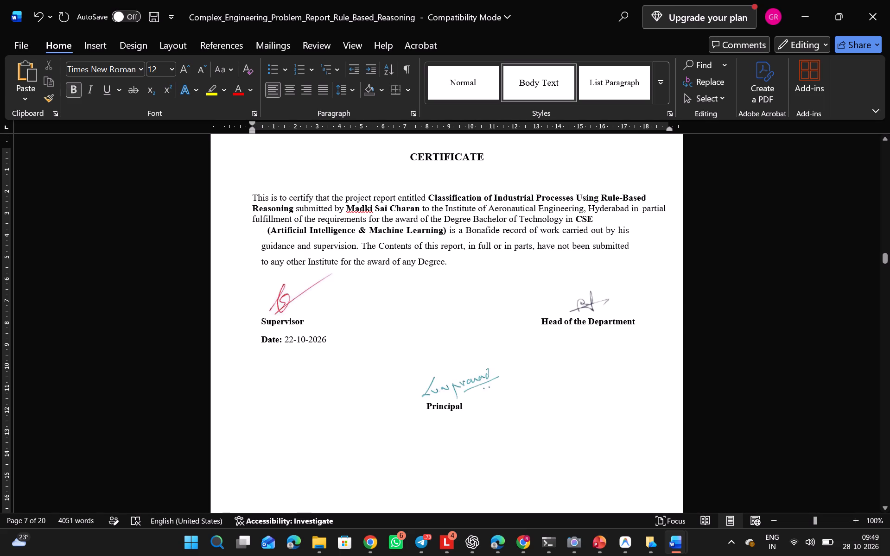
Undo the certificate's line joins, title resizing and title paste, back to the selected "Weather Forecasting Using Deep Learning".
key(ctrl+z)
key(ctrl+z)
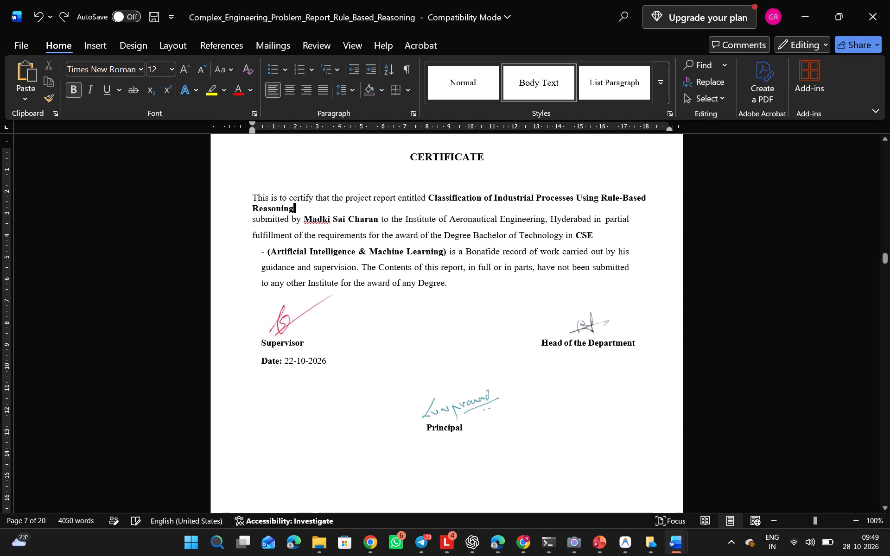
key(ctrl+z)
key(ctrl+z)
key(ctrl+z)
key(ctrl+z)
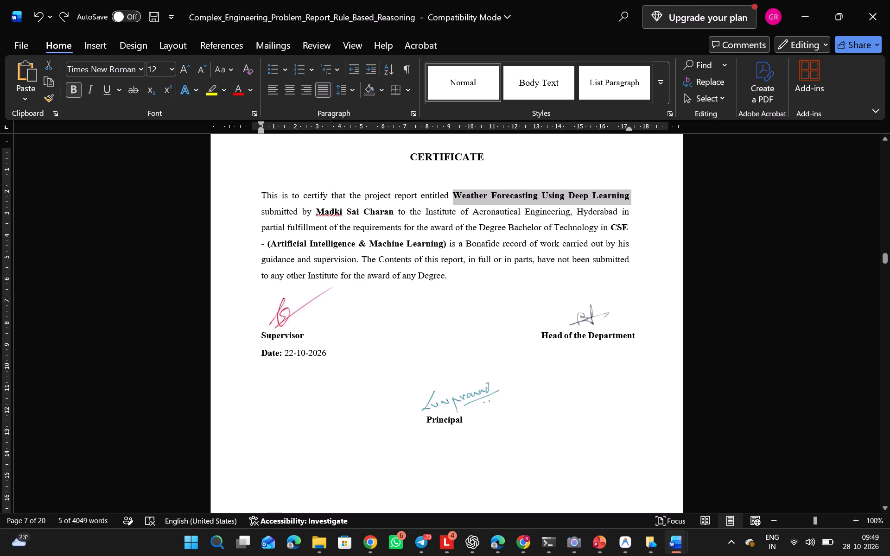
Replace "Forecasting Using Deep Learning" in the certificate text with the copied title "Classification of Industrial Processes Using Rule-Based Reasoning".
double_click(635, 202)
drag(635, 202, 519, 192)
key(BackSpace)
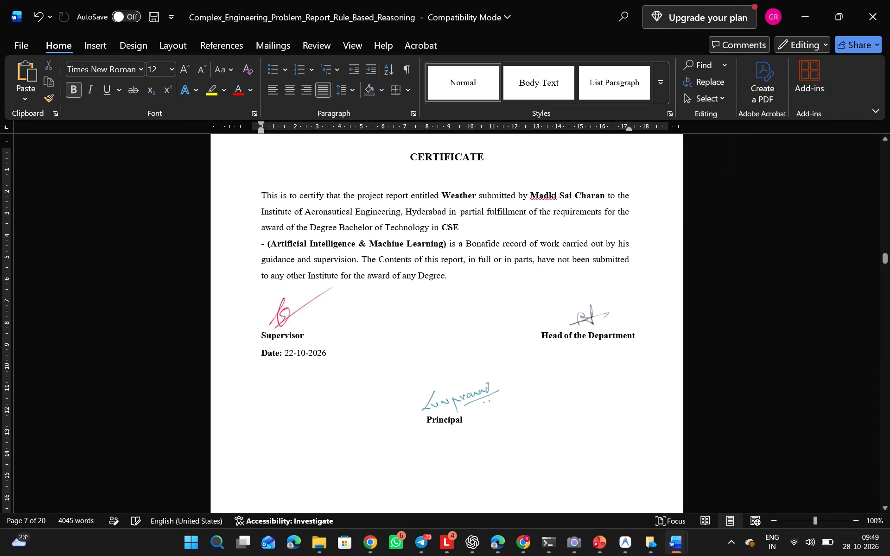
key(ctrl+v)
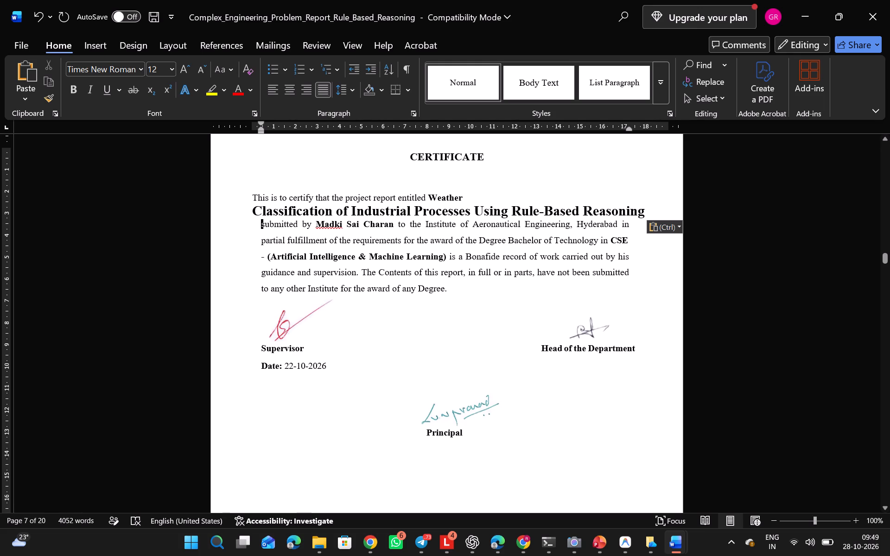
Set the pasted project title in the certificate text to font size 12.
drag(646, 212, 203, 213)
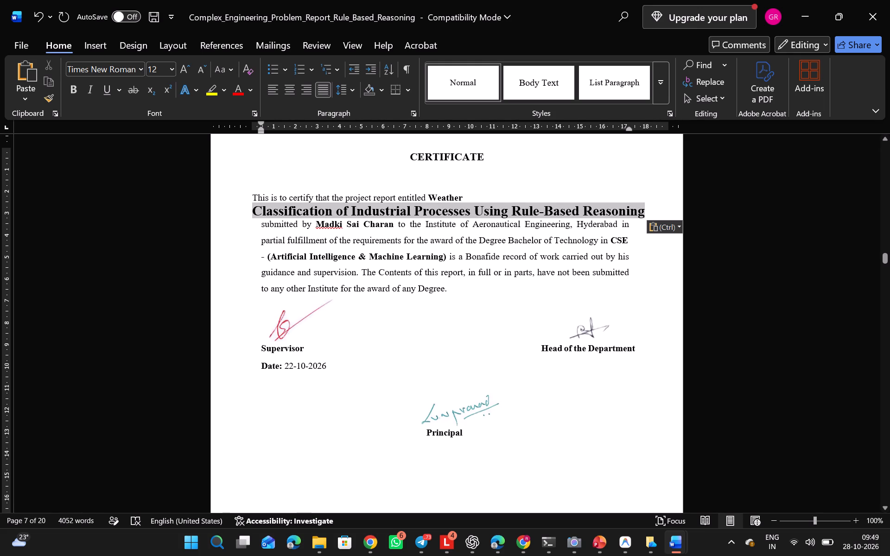
drag(203, 213, 203, 213)
click(285, 171)
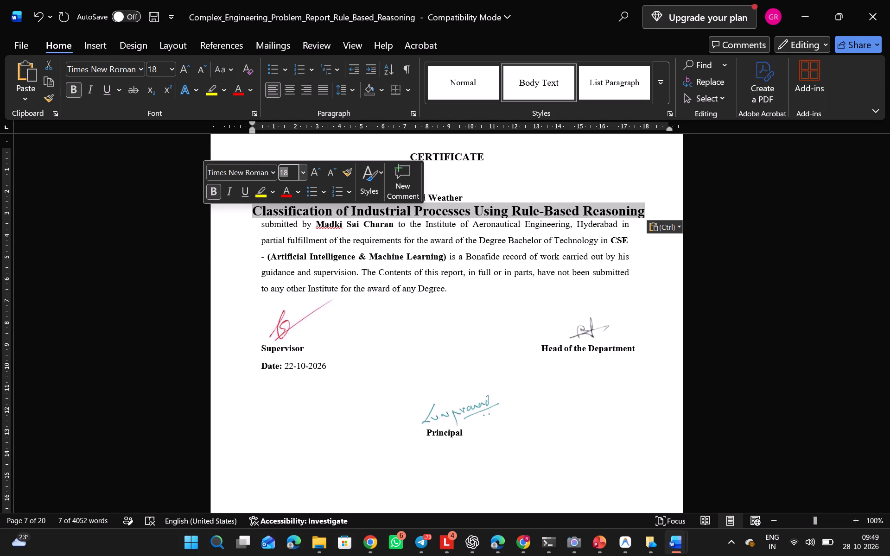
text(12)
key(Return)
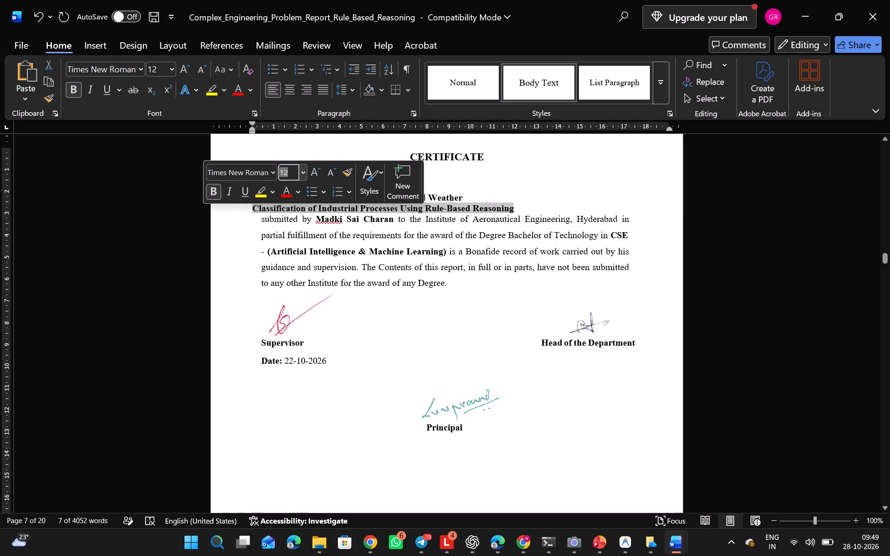
click(272, 228)
Join the title onto the "project report entitled" line and delete the leftover word "Weather" before it.
click(252, 211)
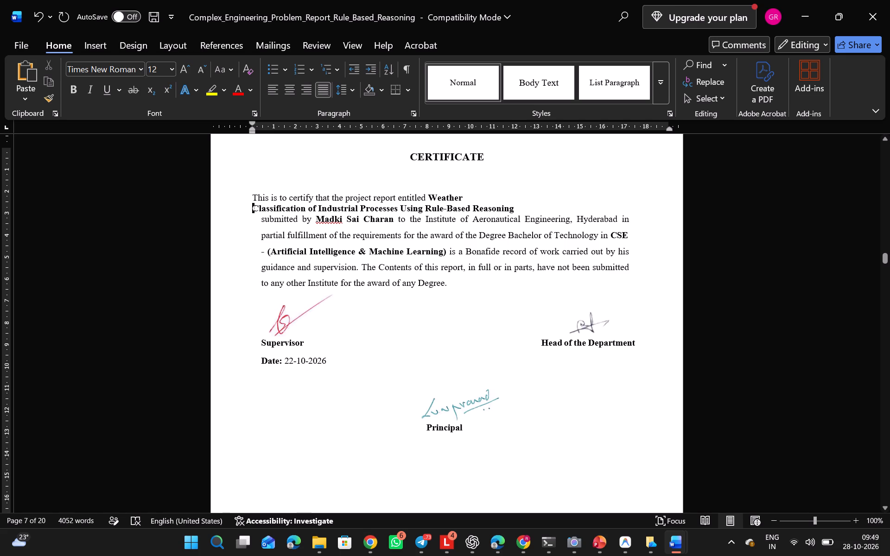
key(BackSpace)
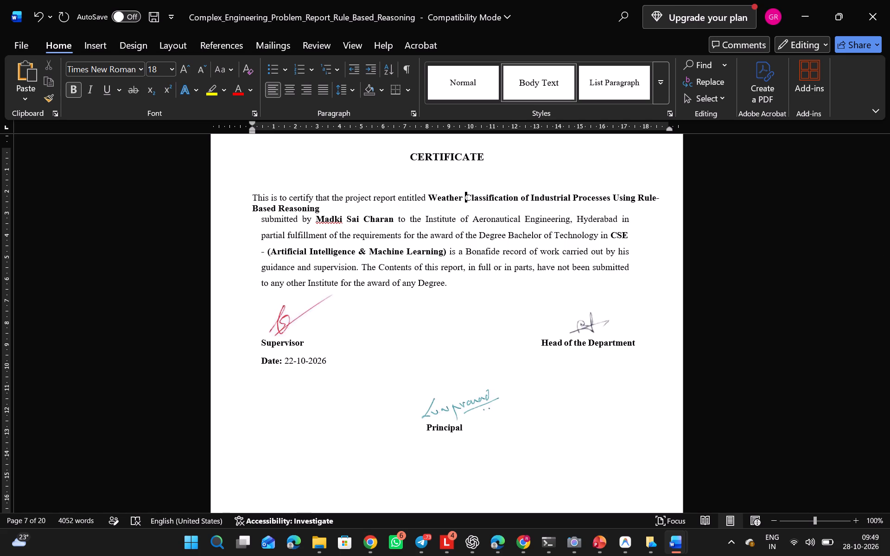
key(BackSpace)
key(BackSpace)
key(BackSpace)
key(BackSpace)
key(BackSpace)
key(BackSpace)
key(BackSpace)
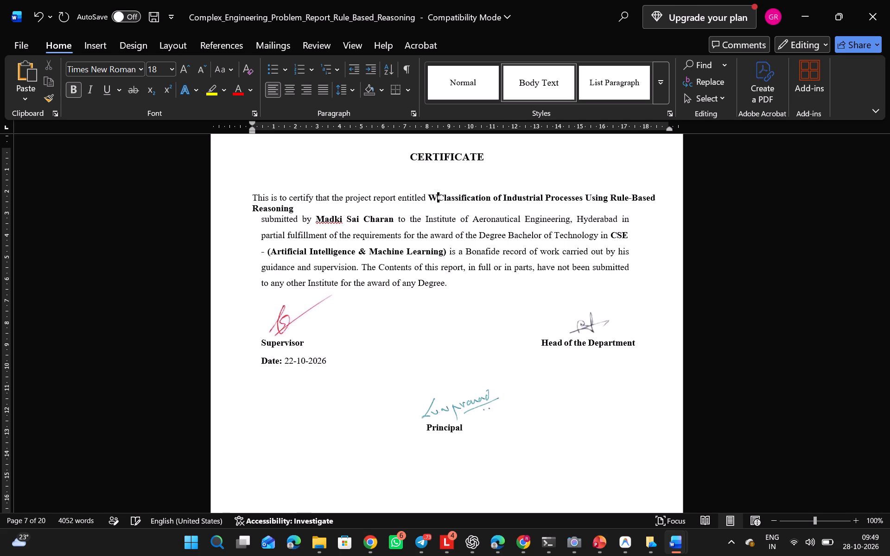
key(BackSpace)
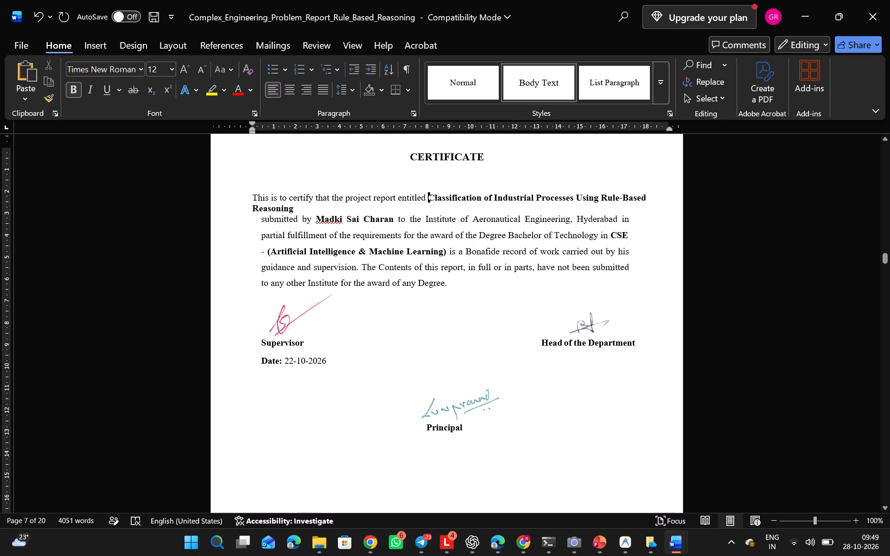
Join the "submitted by" text onto the end of the title, separated by a space after Reasoning.
click(255, 218)
key(BackSpace)
key(BackSpace)
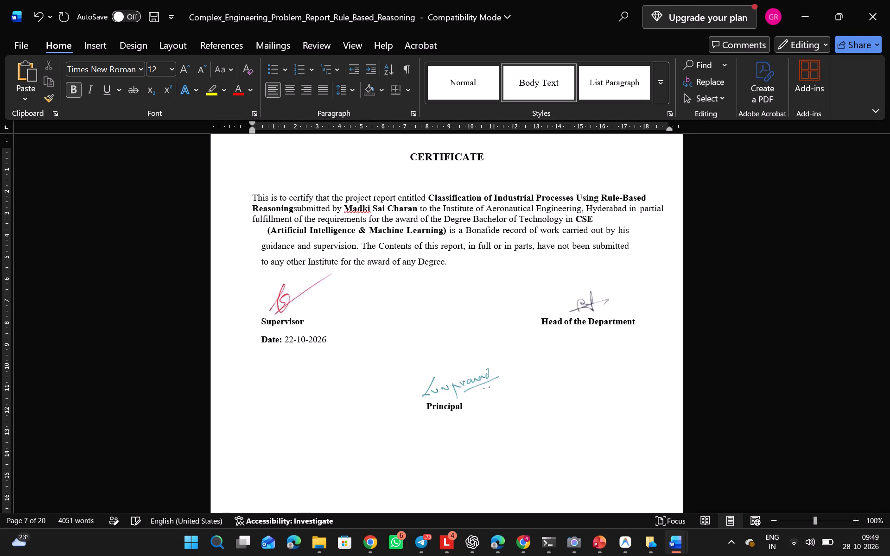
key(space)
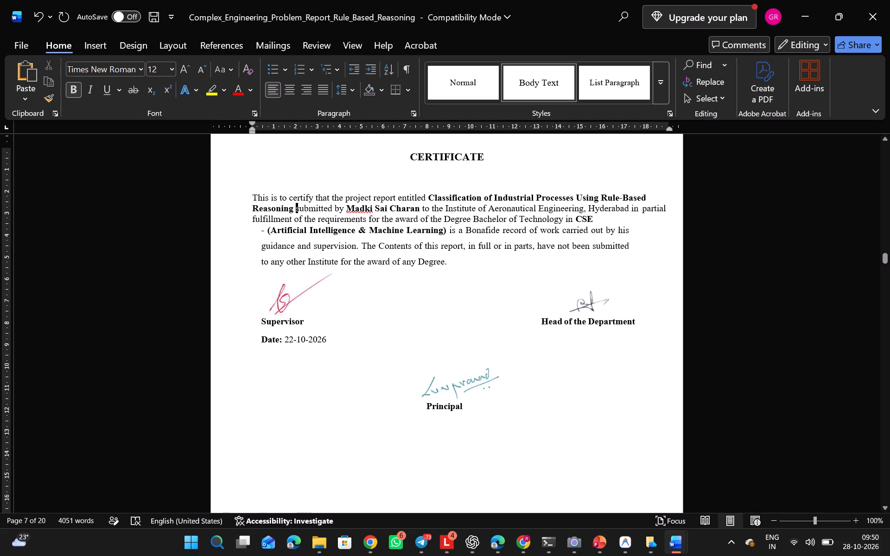
Join the "- (Artificial Intelligence & Machine Learning)" text directly onto "CSE" in the certificate paragraph.
click(261, 234)
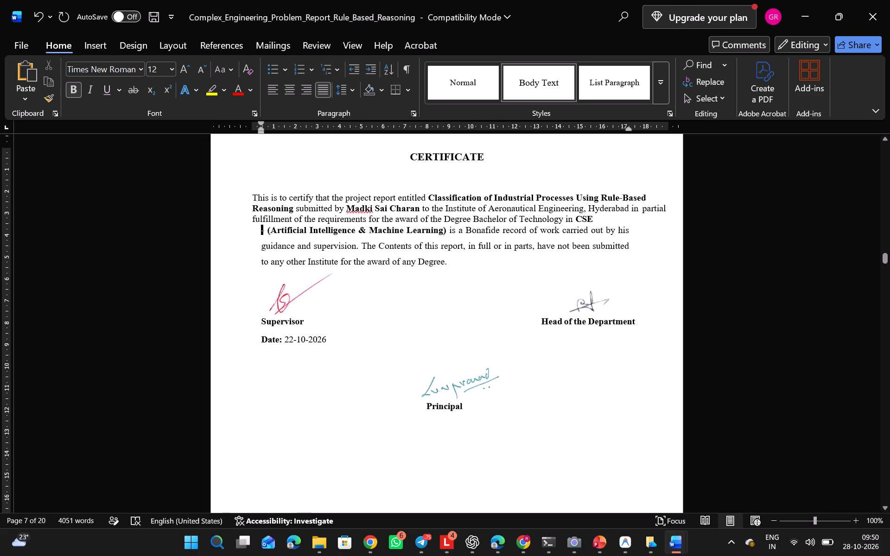
key(BackSpace)
key(BackSpace)
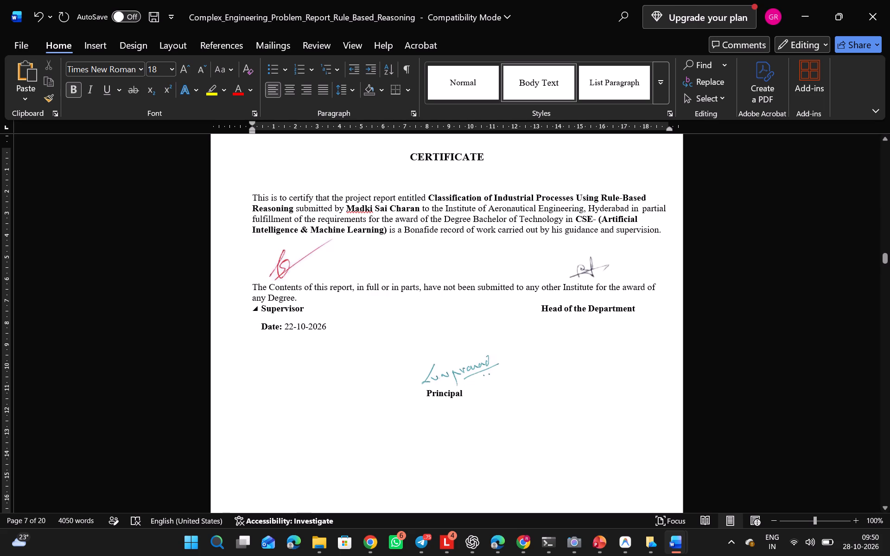
Delete the signature image above Supervisor on the certificate page.
click(287, 264)
key(BackSpace)
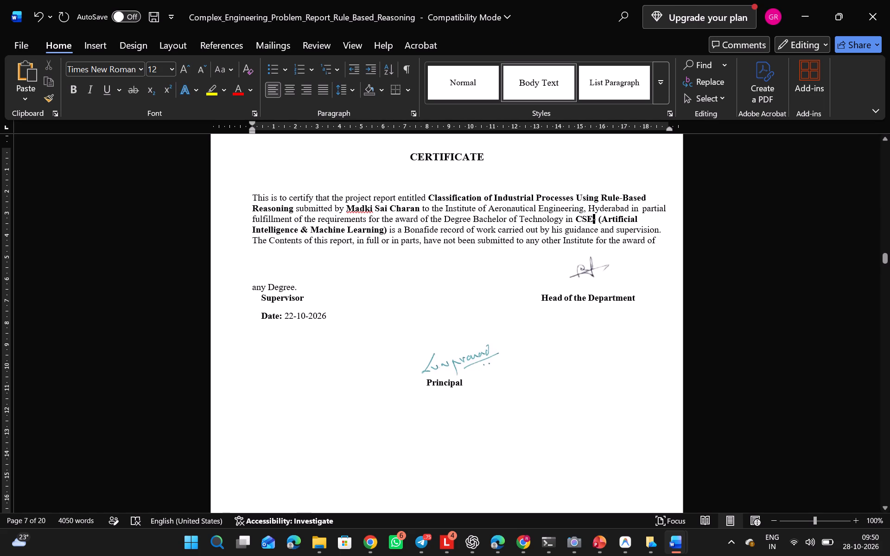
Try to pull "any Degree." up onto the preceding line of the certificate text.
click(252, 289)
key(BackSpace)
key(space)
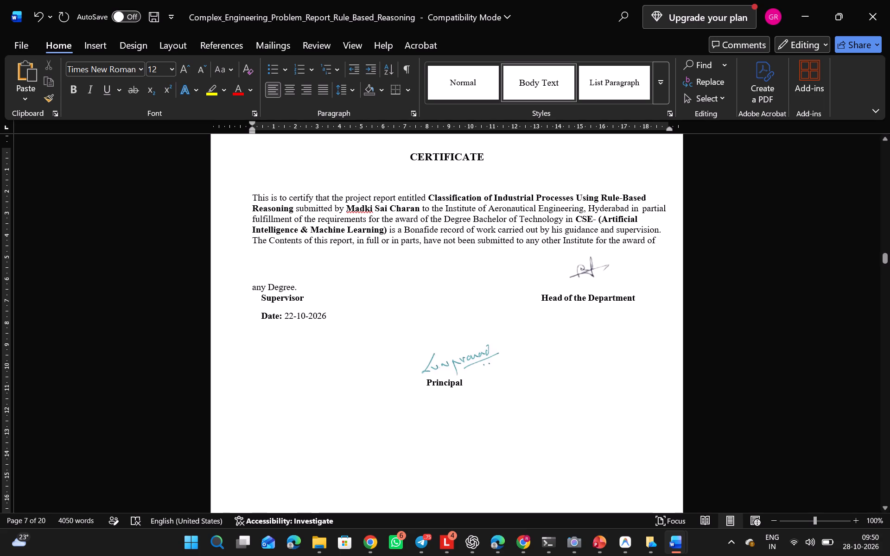
Delete the signature image above Head of the Department on the certificate page.
click(592, 272)
key(BackSpace)
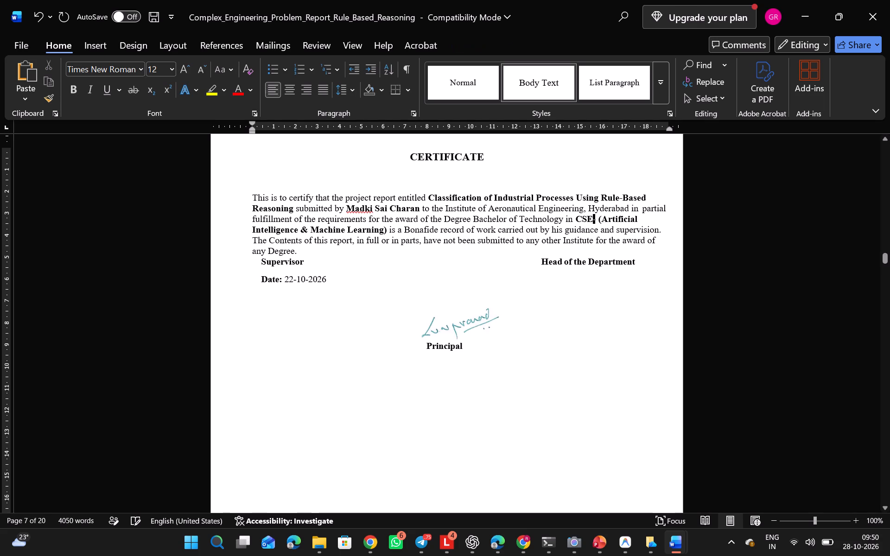
Insert a blank line after the certificate paragraph ending "any Degree.", above the Supervisor line.
click(457, 250)
key(Return)
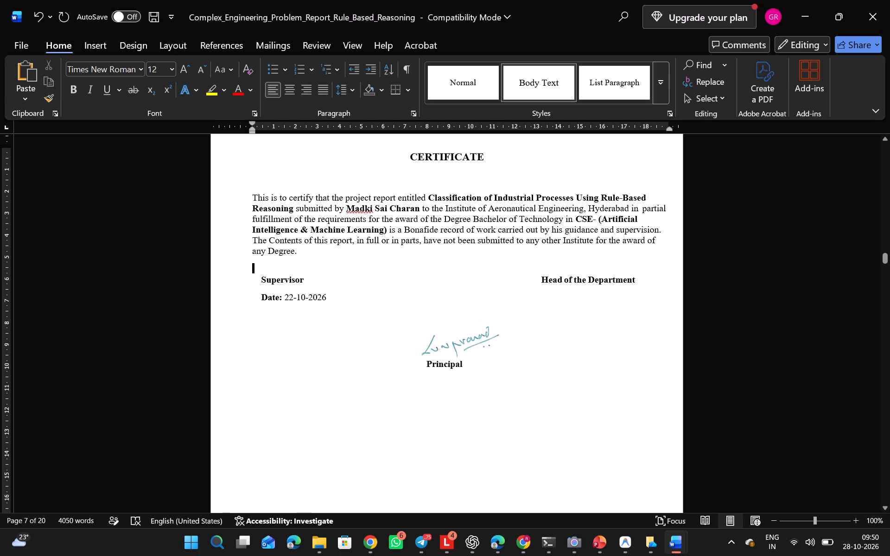
Delete the signature image above Principal on the certificate page.
click(469, 338)
key(BackSpace)
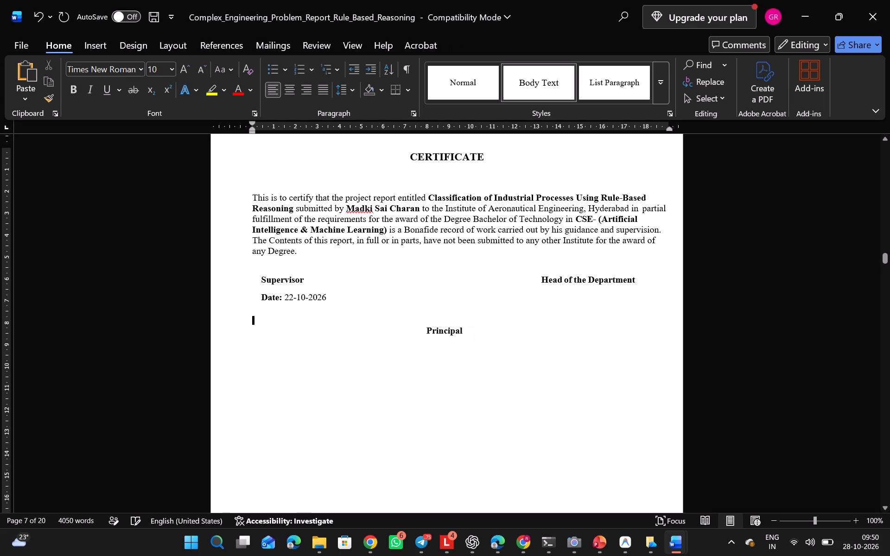
Change the certificate's date to 28-10-2026.
click(292, 297)
key(BackSpace)
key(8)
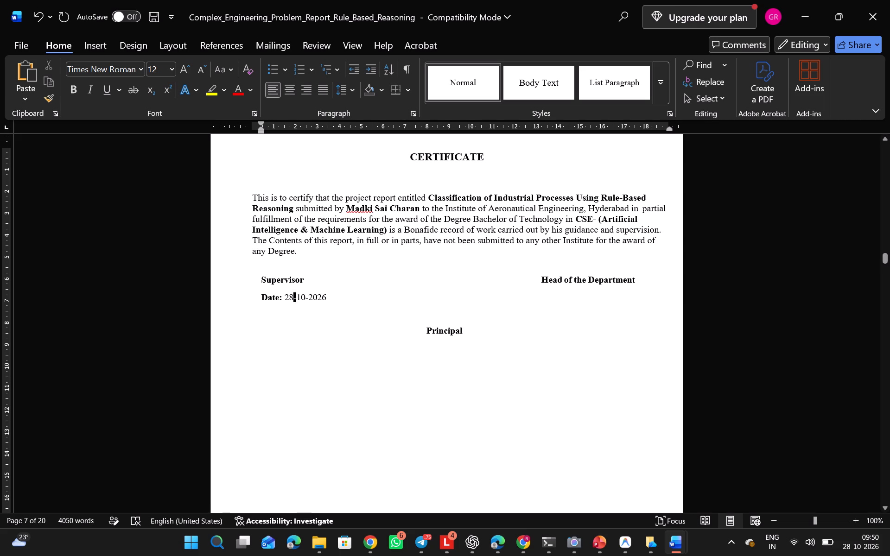
Replace the previous student's name in the certificate paragraph with the new student's name.
drag(420, 207, 357, 211)
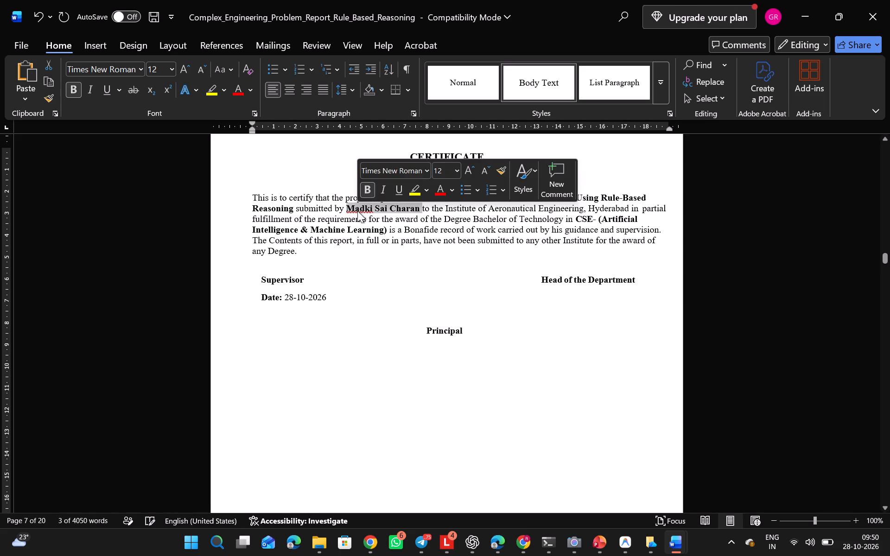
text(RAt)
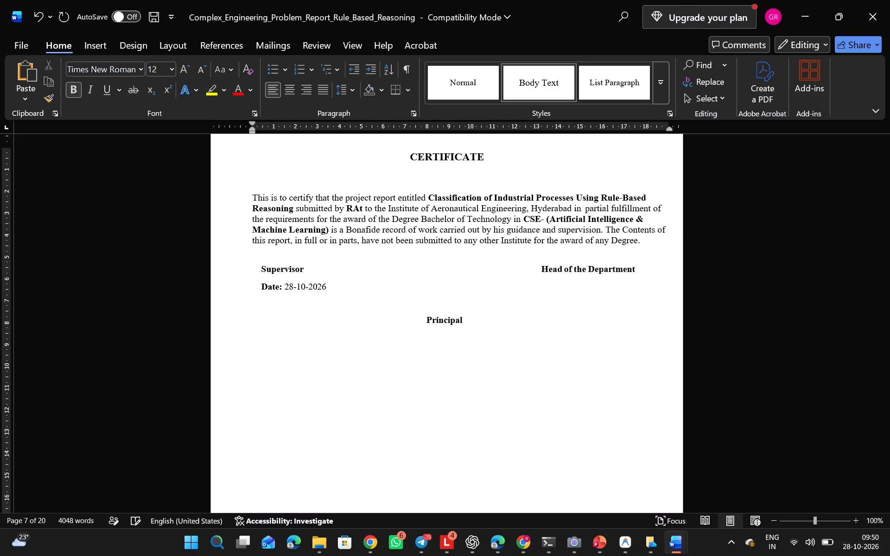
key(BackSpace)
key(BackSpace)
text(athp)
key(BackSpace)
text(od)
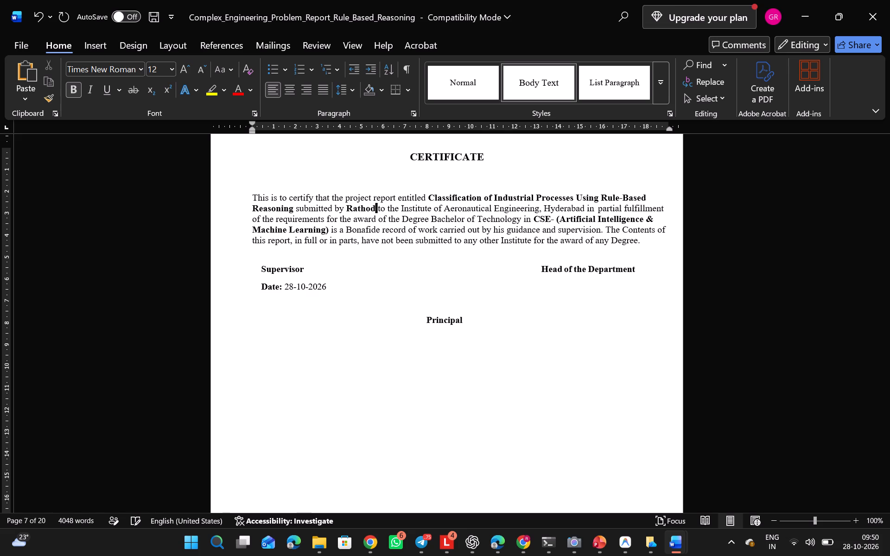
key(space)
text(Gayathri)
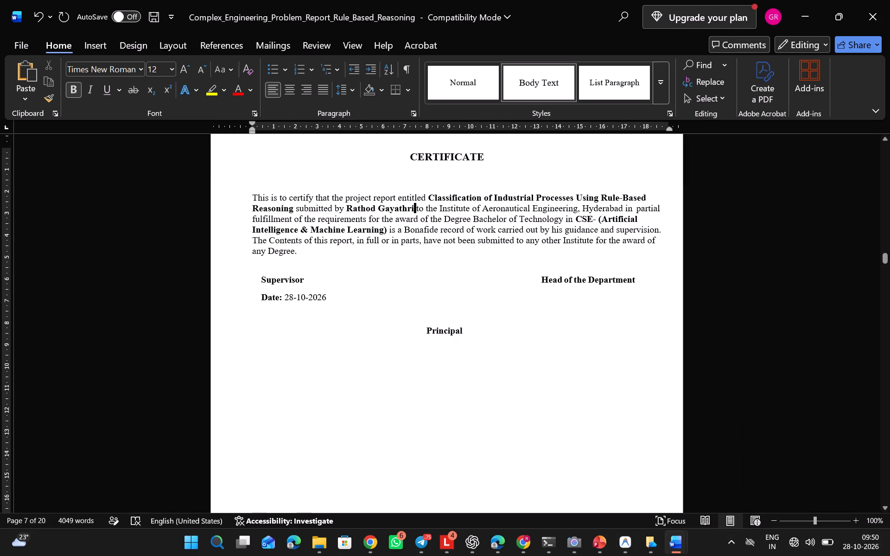
Delete the signature images above Principal and Supervisor(s) on the approval sheet.
scroll(507, 347, down, 5)
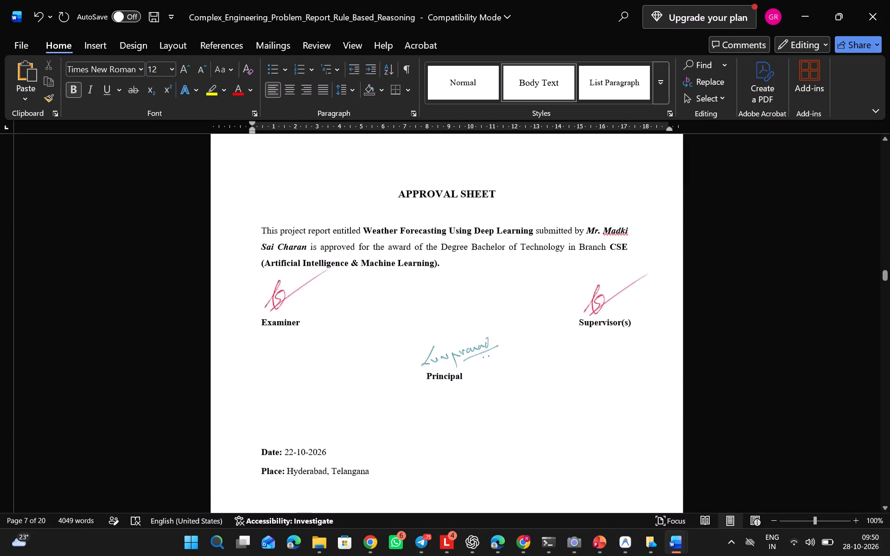
click(460, 347)
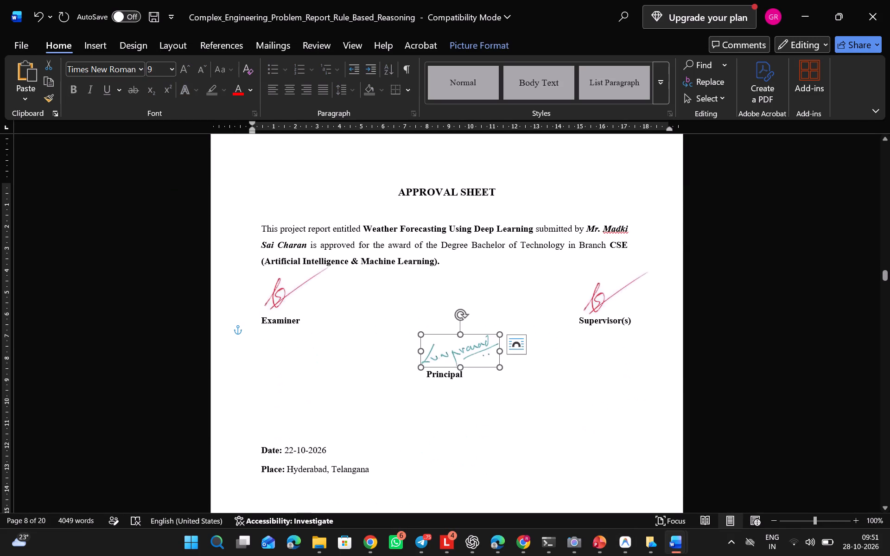
key(BackSpace)
click(608, 303)
key(BackSpace)
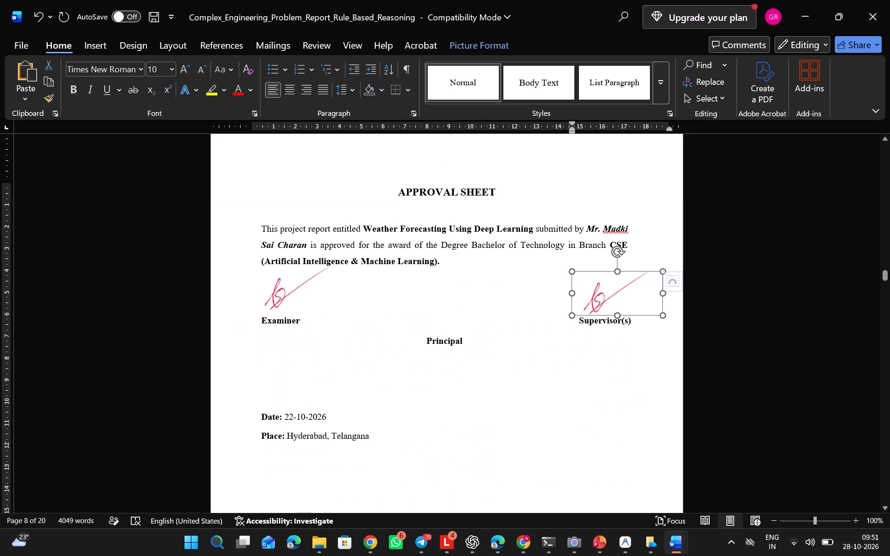
Insert a blank line above the approval sheet's paragraph starting "This project report entitled".
click(280, 296)
key(Return)
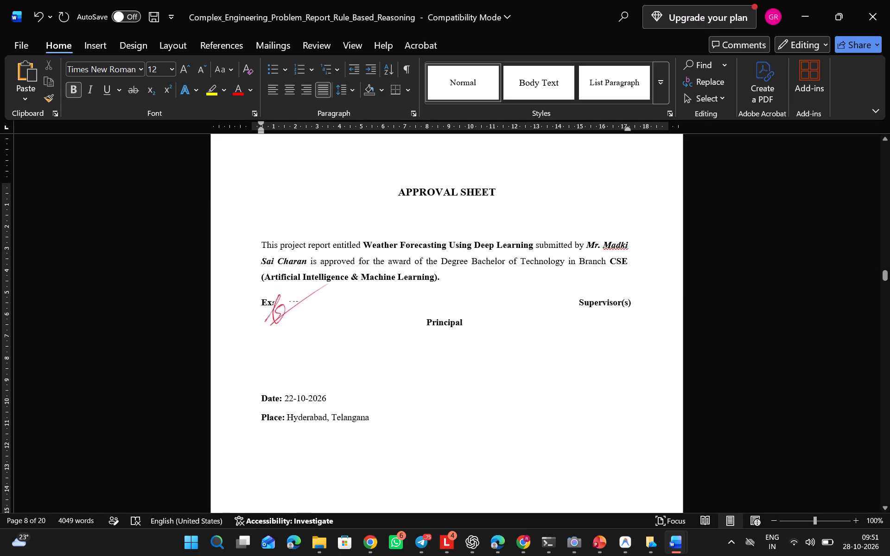
Replace the approval sheet's project title with the copied "Classification of Industrial Processes Using Rule-Based Reasoning" and set it to 12 pt.
drag(534, 246, 374, 247)
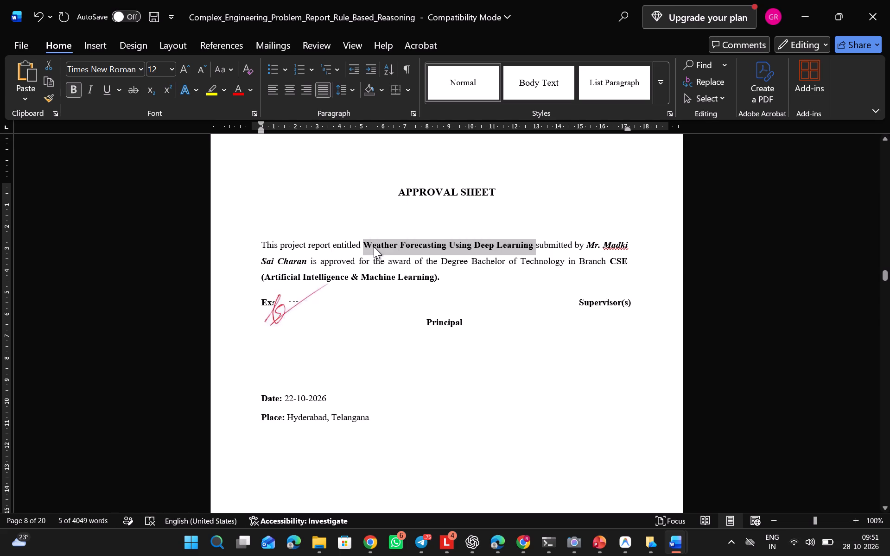
key(ctrl+v)
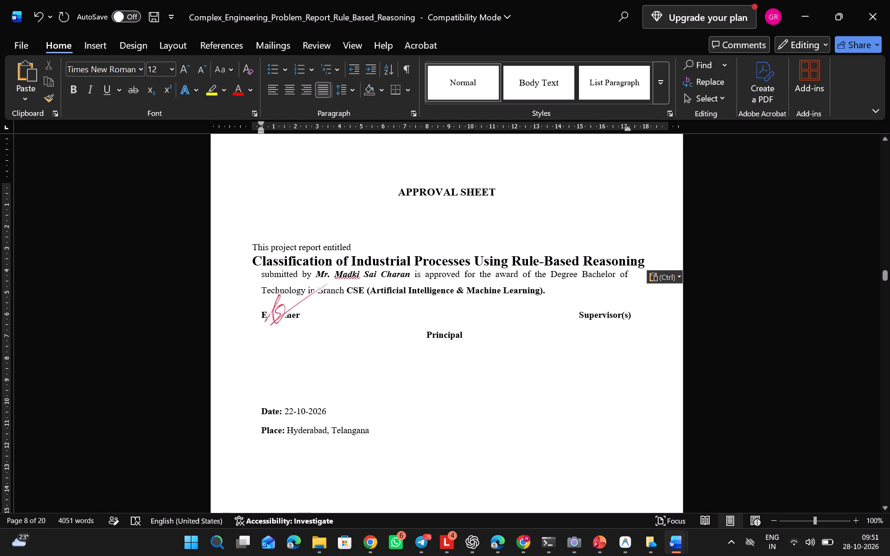
drag(653, 258, 205, 265)
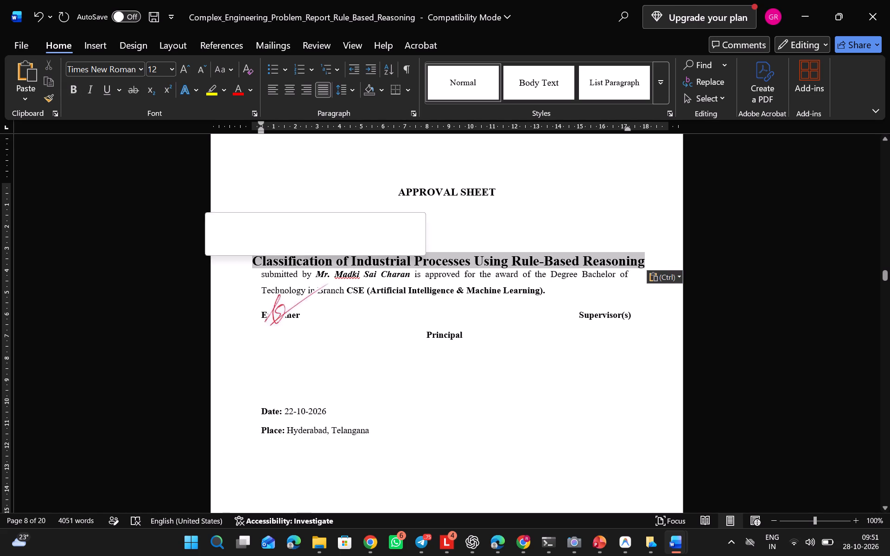
click(287, 225)
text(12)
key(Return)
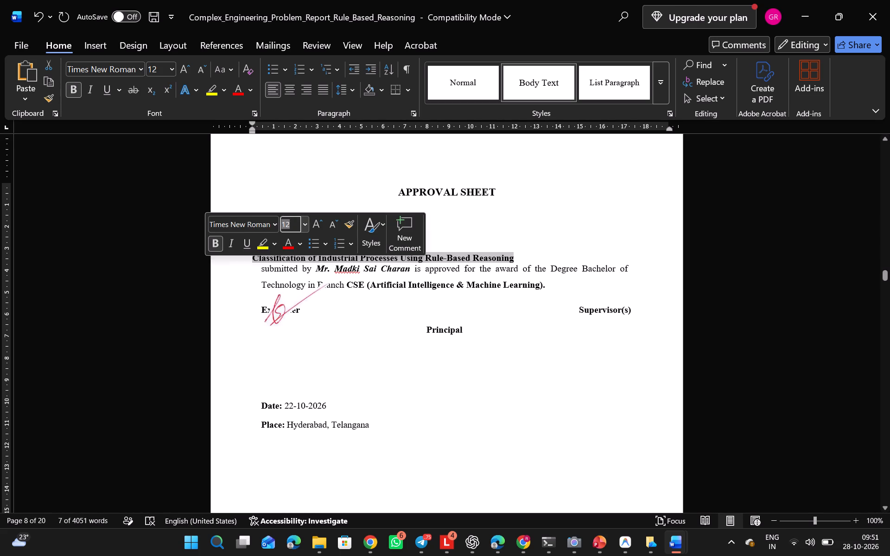
click(559, 252)
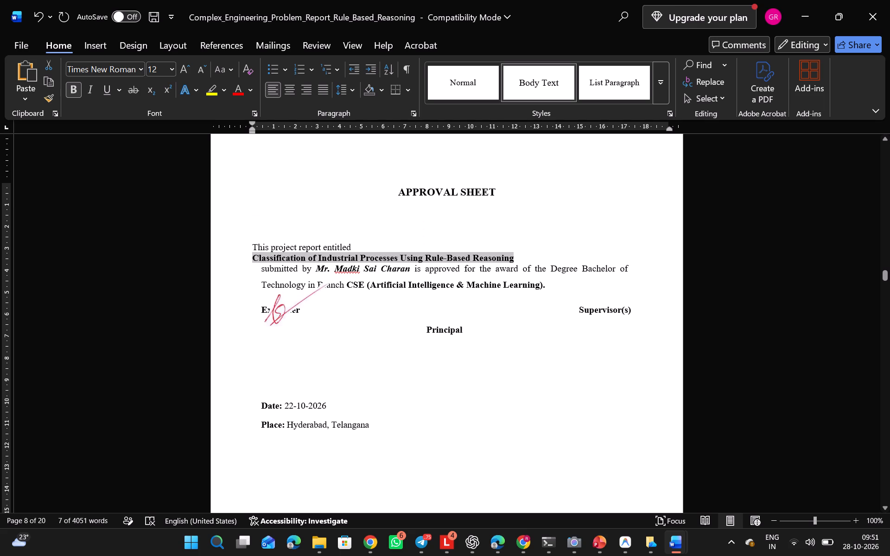
Join the new project title to the line "This project report entitled" on the approval sheet.
click(252, 257)
key(BackSpace)
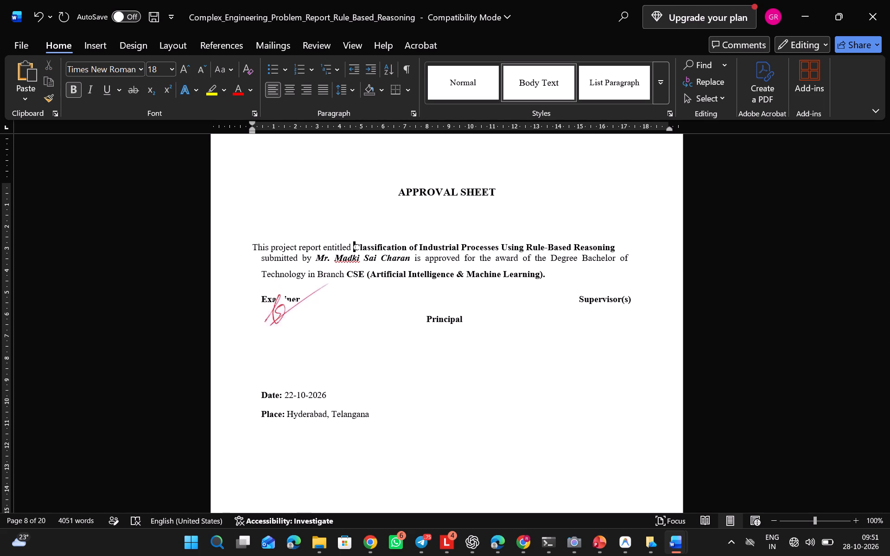
Replace the previous student's name and "Mr." title after "submitted by" on the approval sheet with the new student's name.
drag(412, 258, 322, 259)
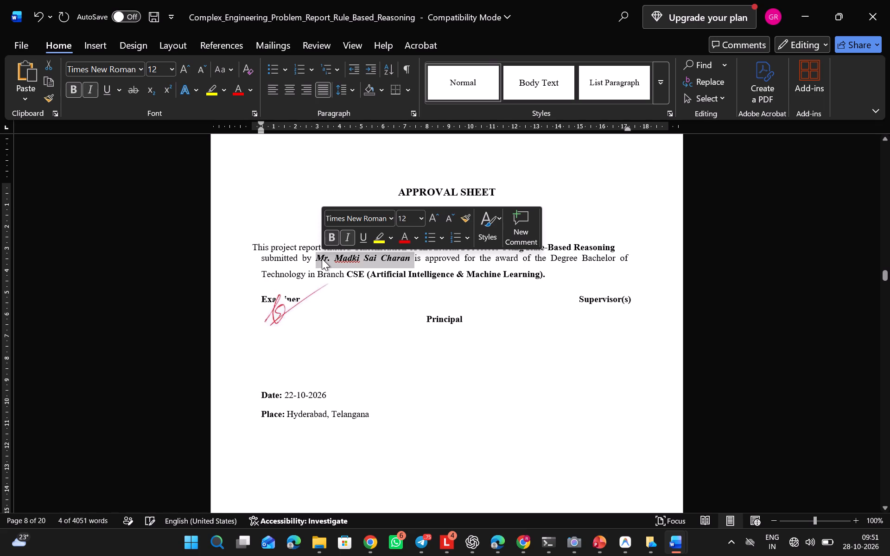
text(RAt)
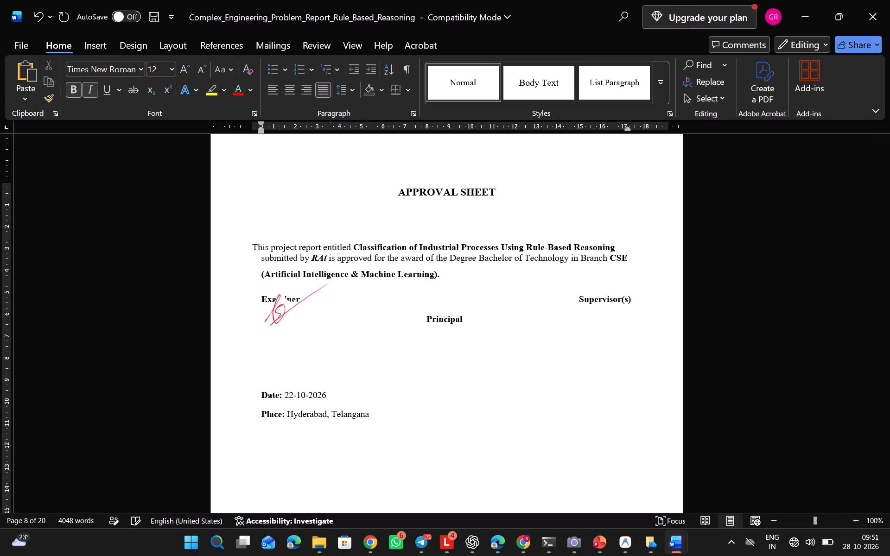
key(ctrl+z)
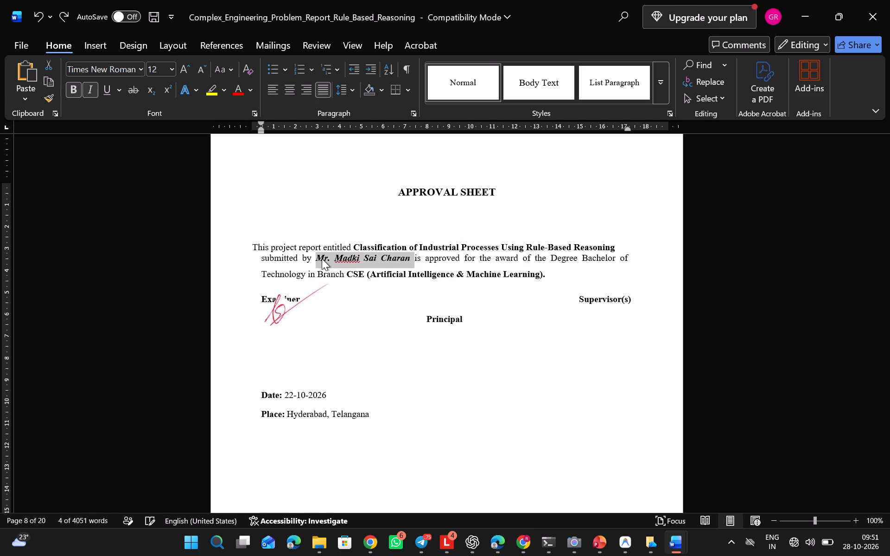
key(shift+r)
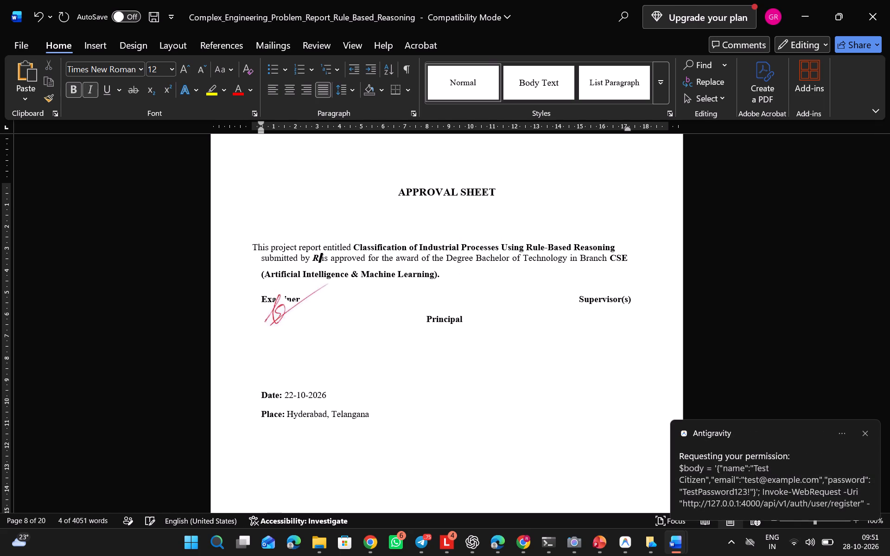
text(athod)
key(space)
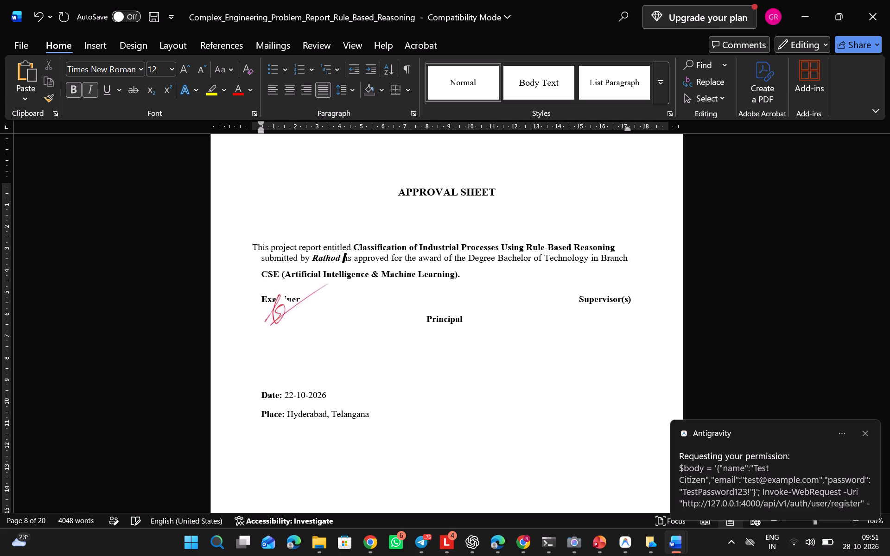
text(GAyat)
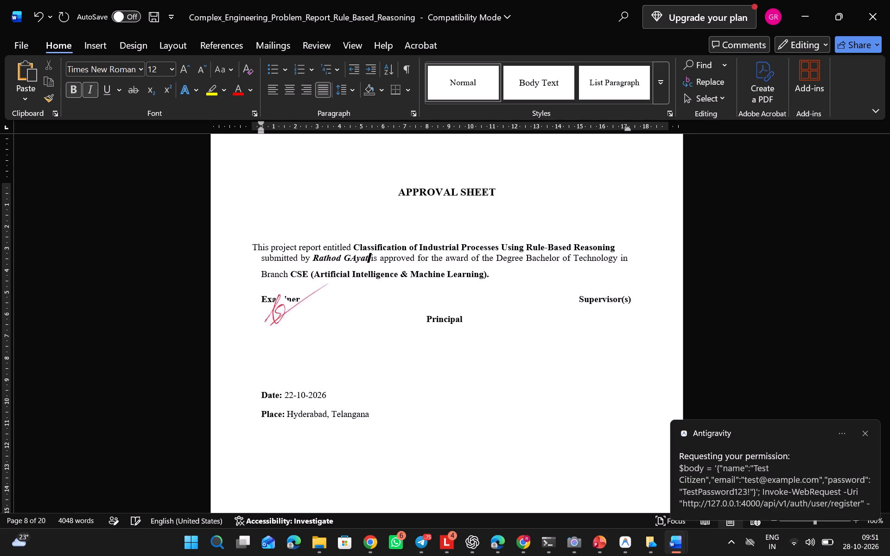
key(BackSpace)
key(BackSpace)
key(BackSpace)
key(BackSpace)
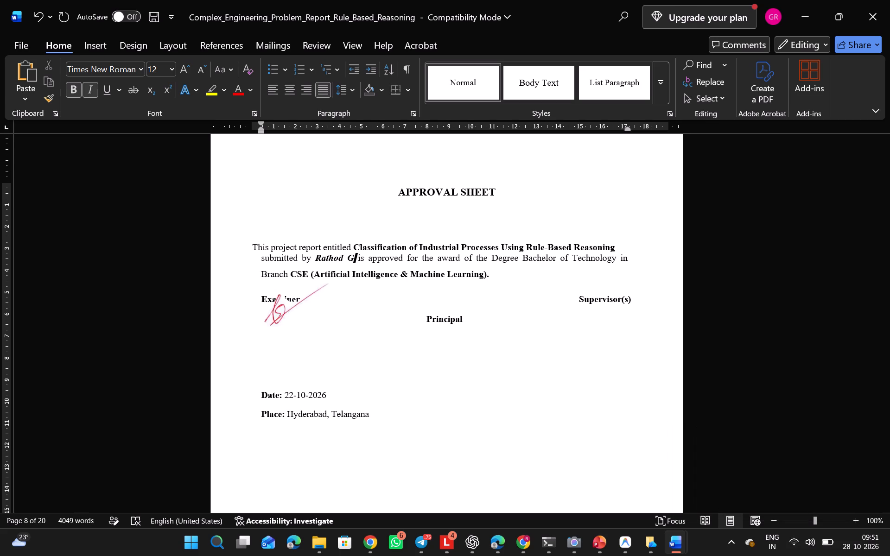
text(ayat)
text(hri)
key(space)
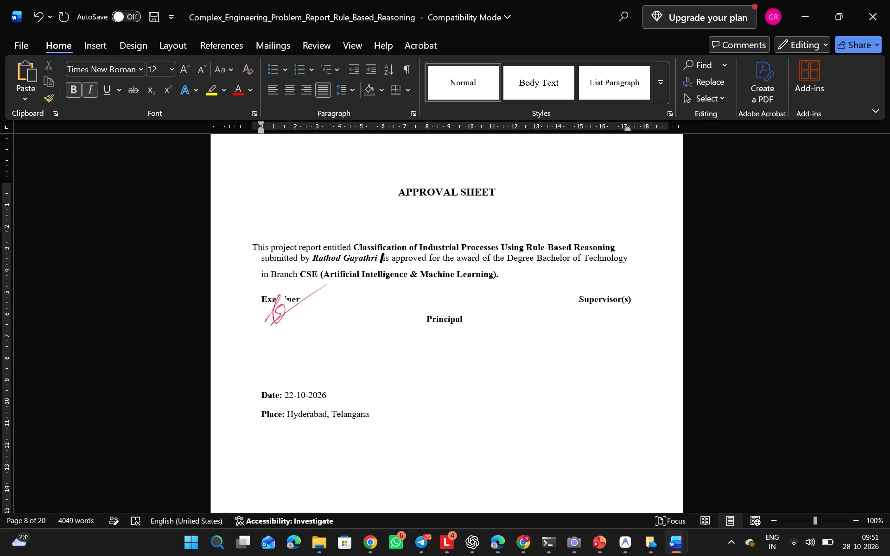
Delete the signature image overlapping Examiner on the approval sheet.
scroll(322, 259, left, 2)
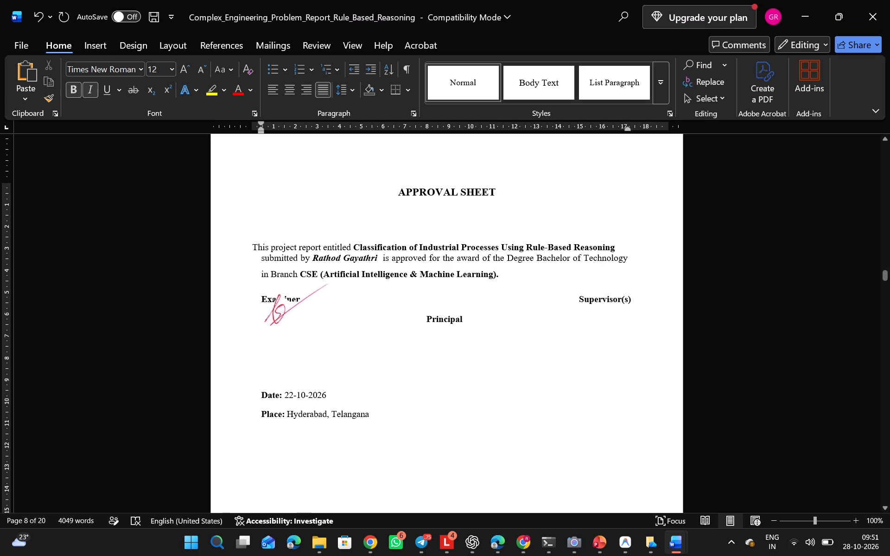
click(268, 316)
key(BackSpace)
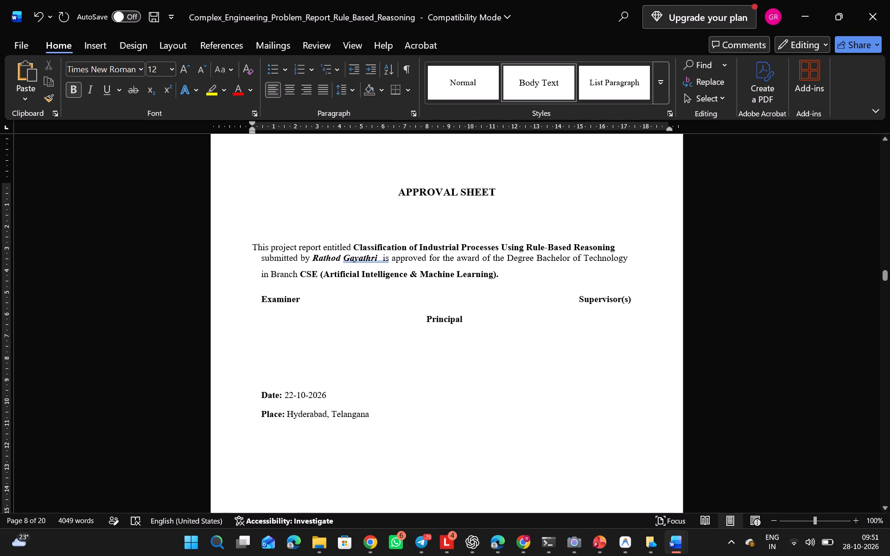
Change the approval sheet's date to 28-10-2026.
click(292, 399)
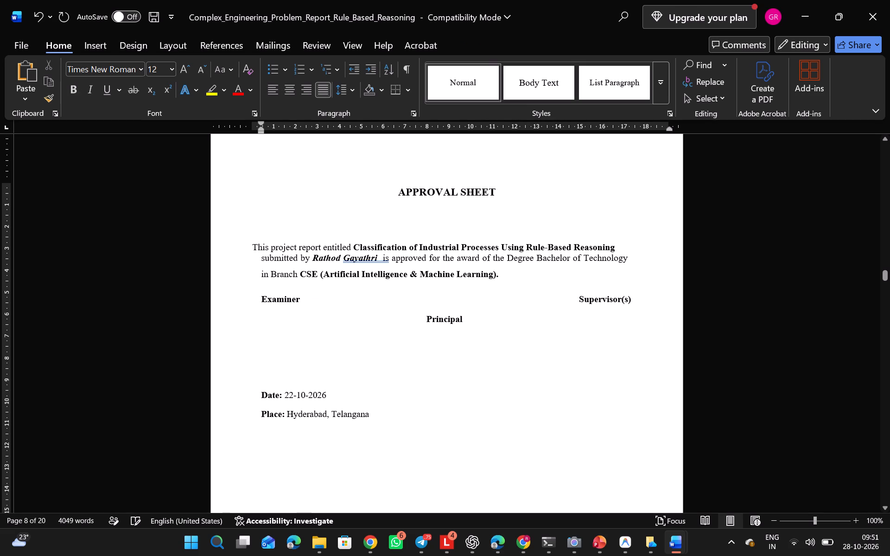
key(BackSpace)
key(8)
key(Down)
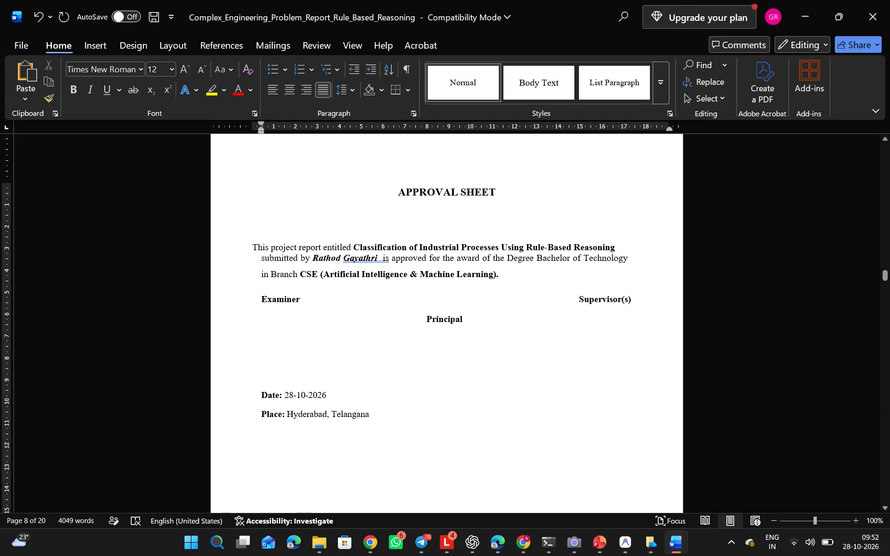
Remove the left indent of the approval sheet paragraph starting "submitted by" to align it with the title line.
click(260, 259)
key(BackSpace)
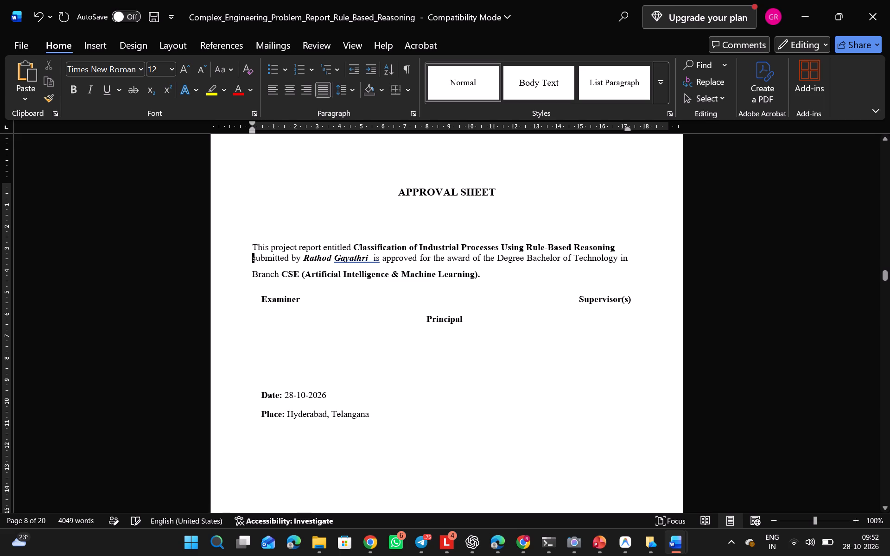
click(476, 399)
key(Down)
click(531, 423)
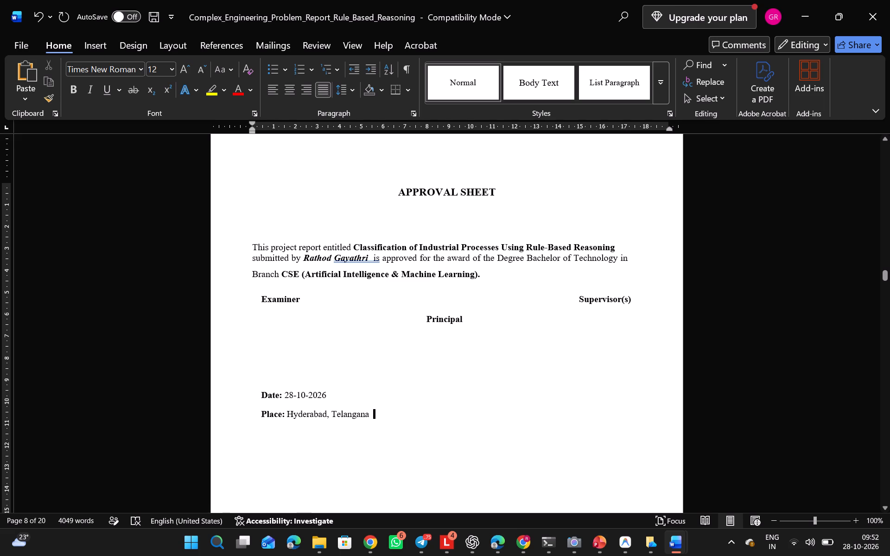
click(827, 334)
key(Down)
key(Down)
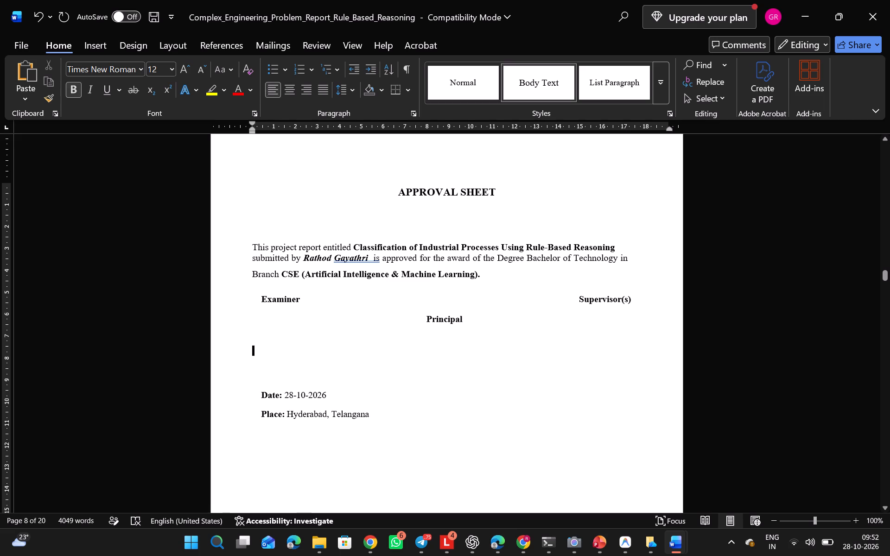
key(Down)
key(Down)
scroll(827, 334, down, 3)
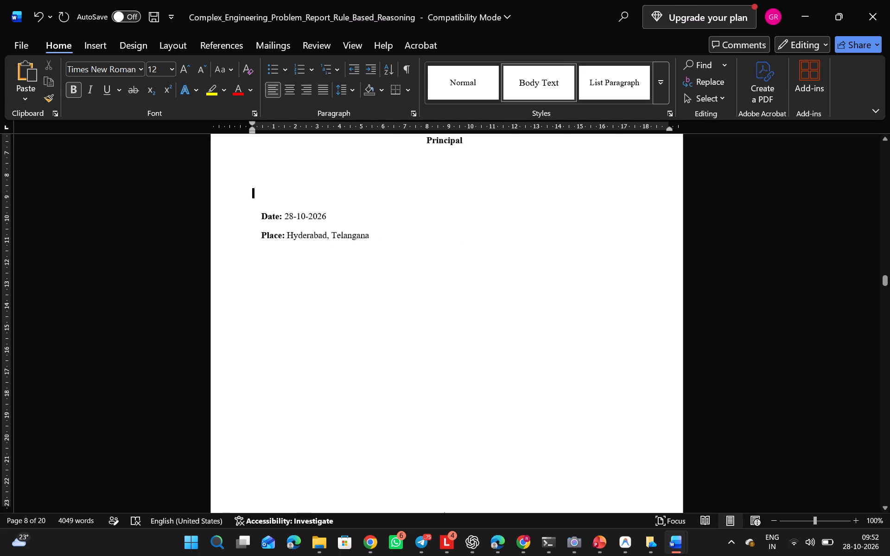
Review the acknowledgement, abstract and opening Chapter 1 pages for leftover details of the previous student.
scroll(827, 334, down, 4)
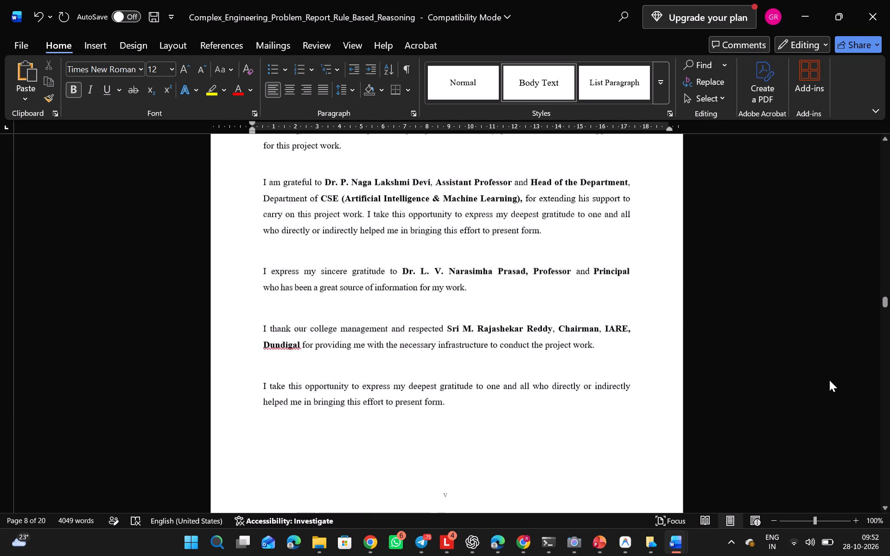
scroll(829, 380, down, 3)
scroll(829, 380, up, 2)
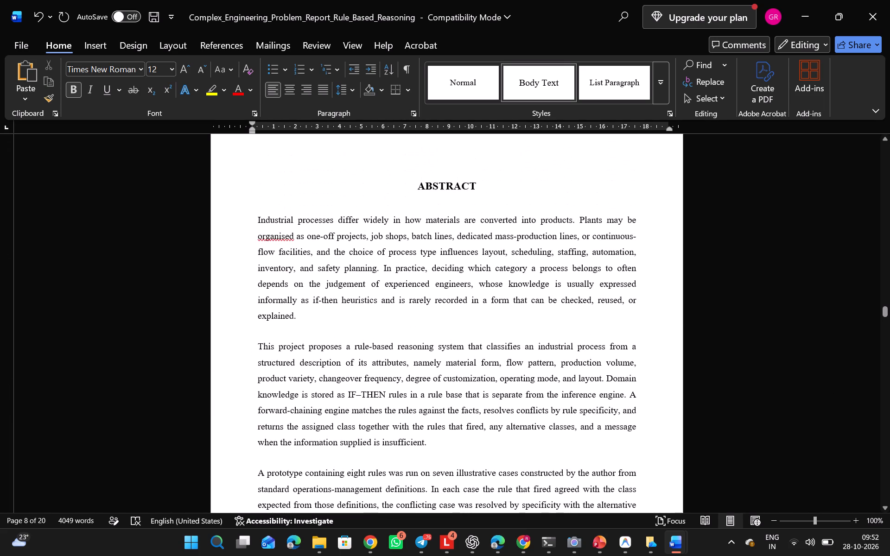
scroll(829, 380, down, 9)
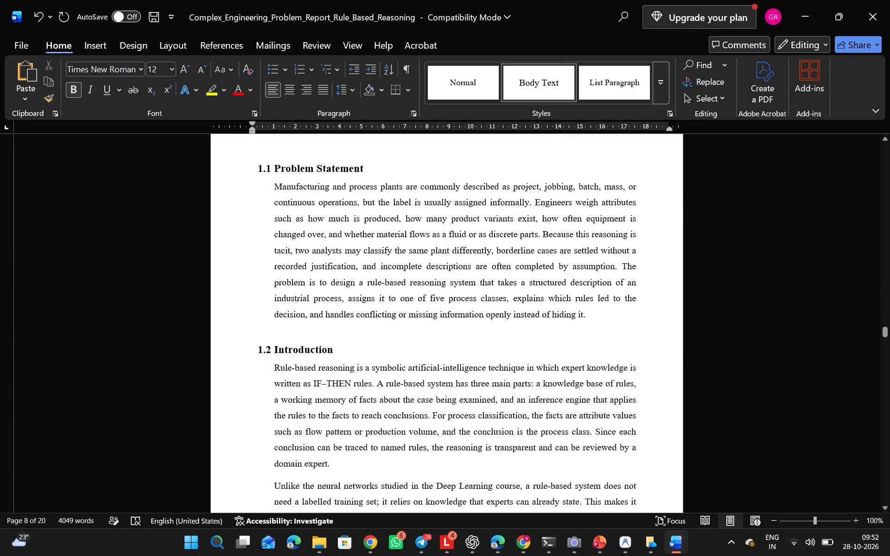
Save the report document.
key(ctrl+s)
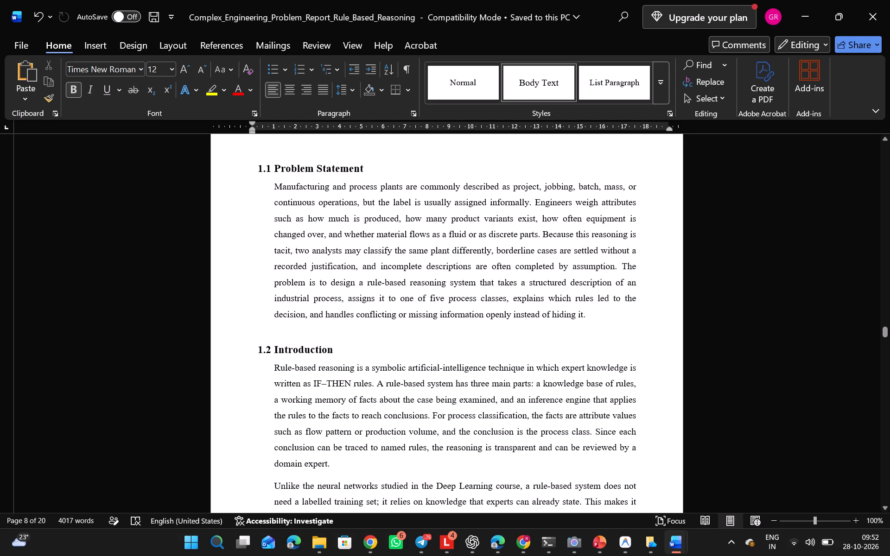
key(ctrl+s)
Change the date below the Complex Problem-Solving Self-Assessment Form to 28-10-2026.
scroll(660, 382, up, 17)
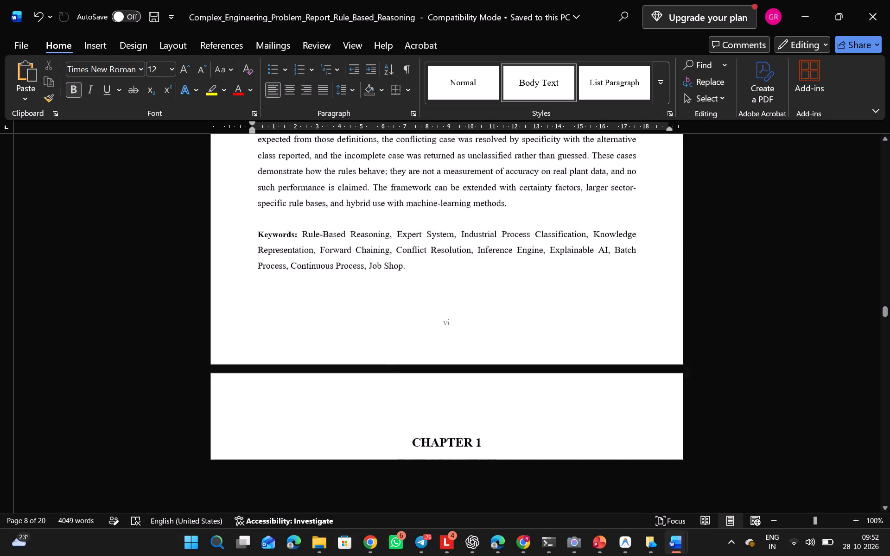
scroll(660, 382, up, 12)
scroll(660, 382, down, 1)
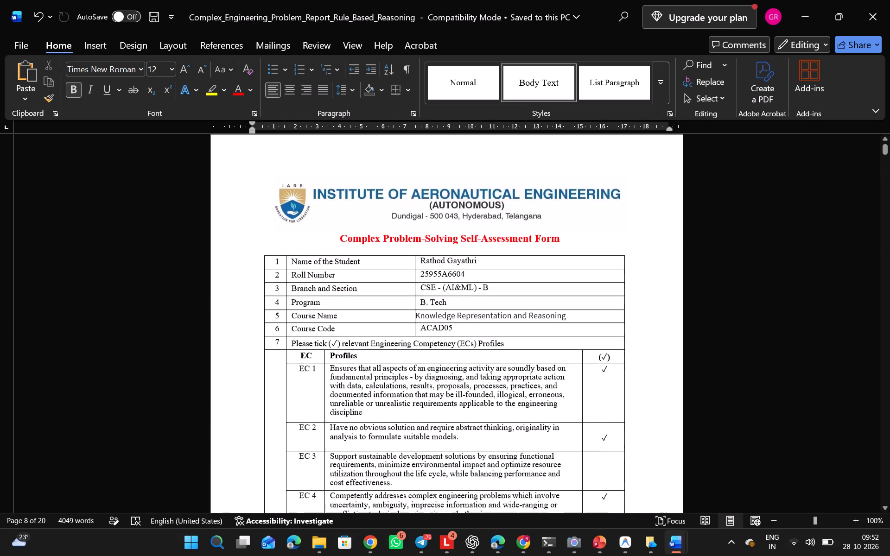
scroll(660, 382, down, 1)
right_click(660, 382)
scroll(660, 382, down, 1)
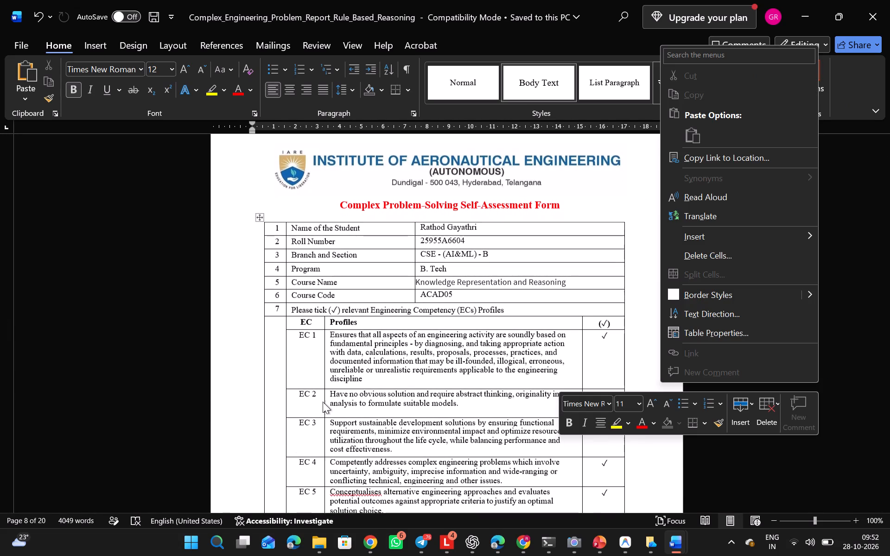
scroll(88, 379, down, 2)
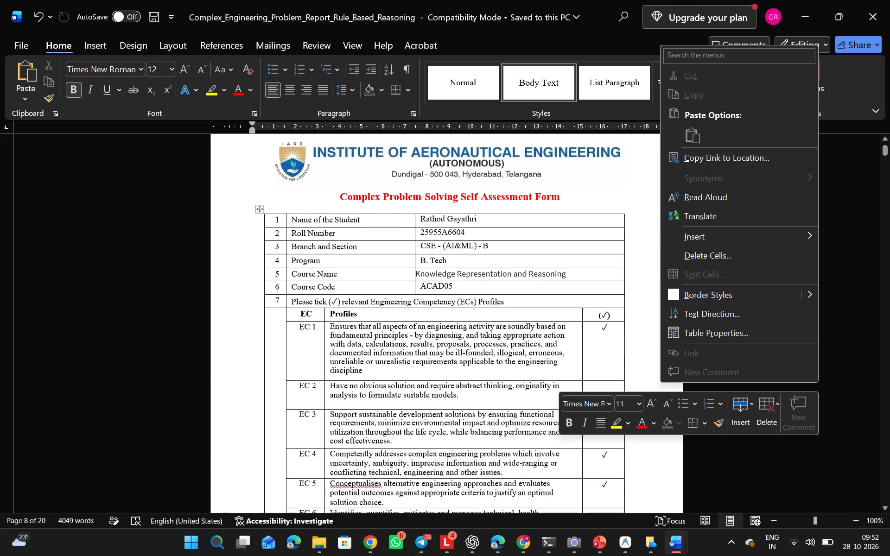
scroll(88, 379, down, 7)
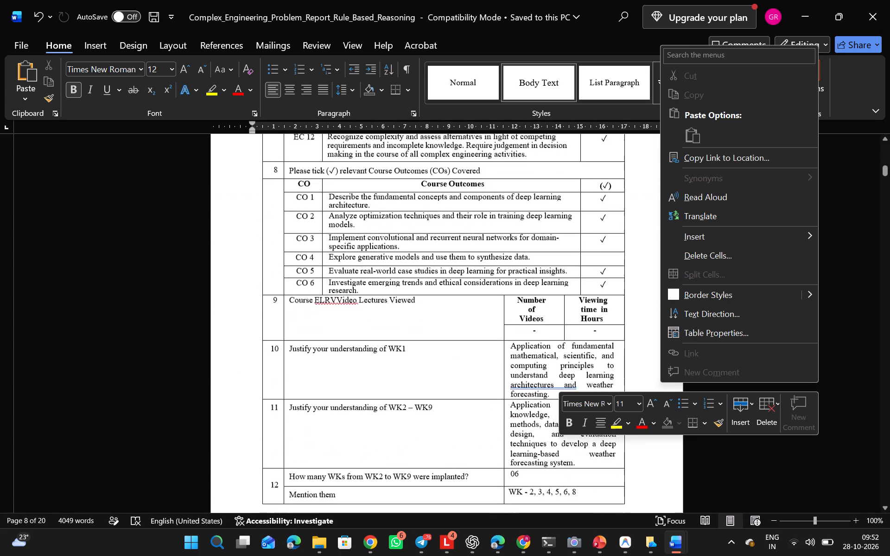
scroll(88, 379, down, 3)
scroll(88, 379, up, 1)
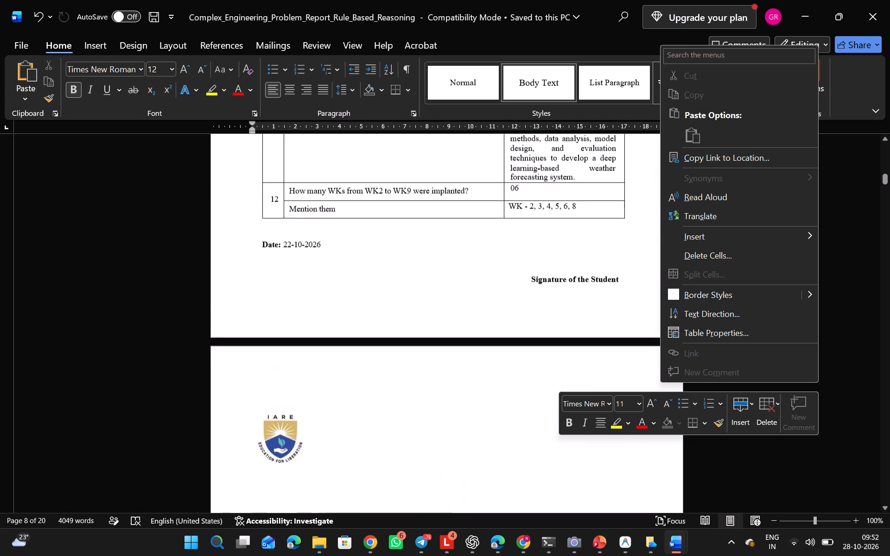
scroll(88, 379, up, 1)
click(289, 245)
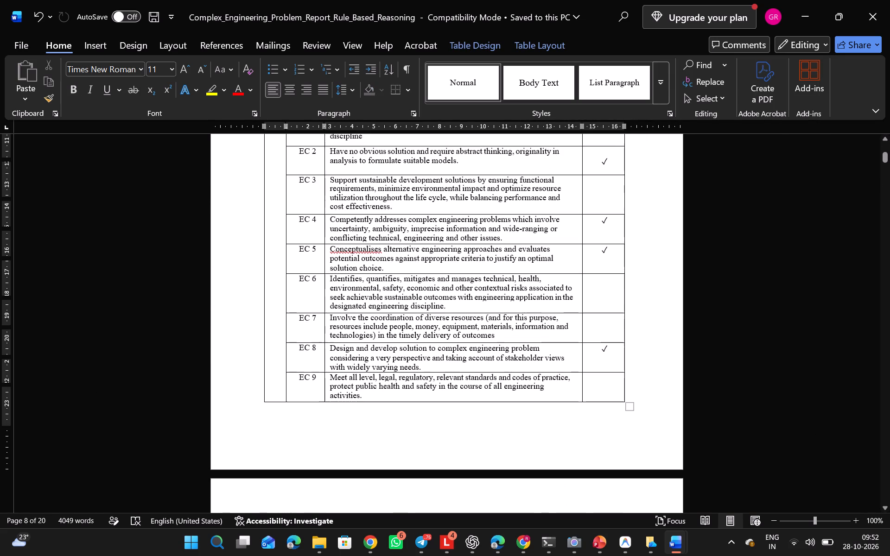
scroll(312, 302, down, 3)
scroll(311, 391, down, 4)
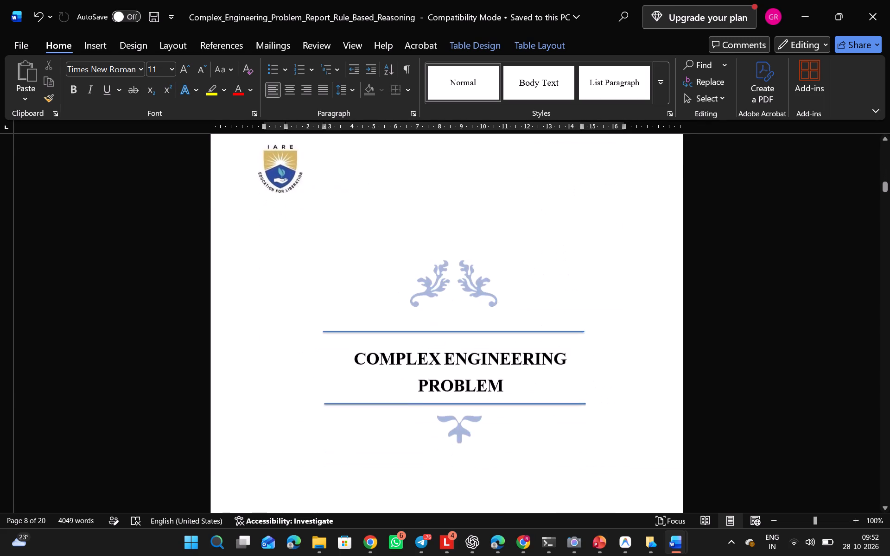
scroll(321, 316, up, 5)
click(291, 267)
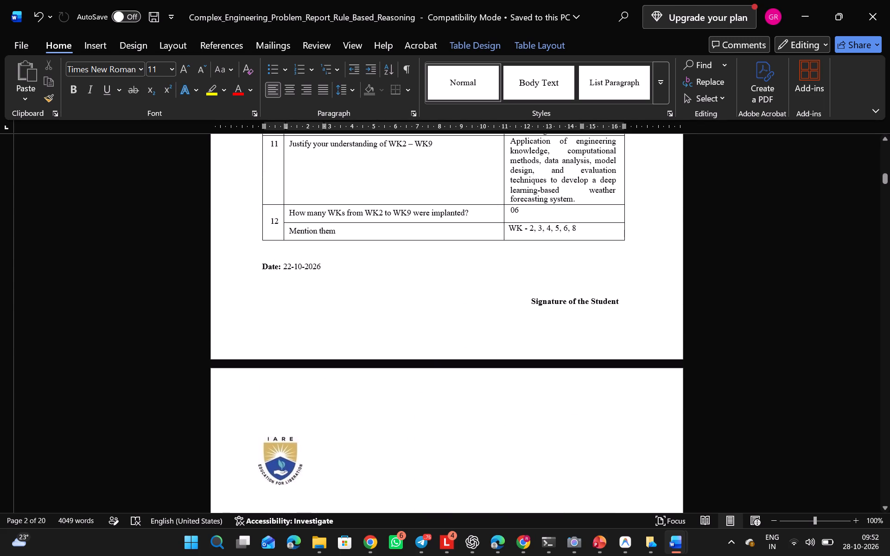
key(BackSpace)
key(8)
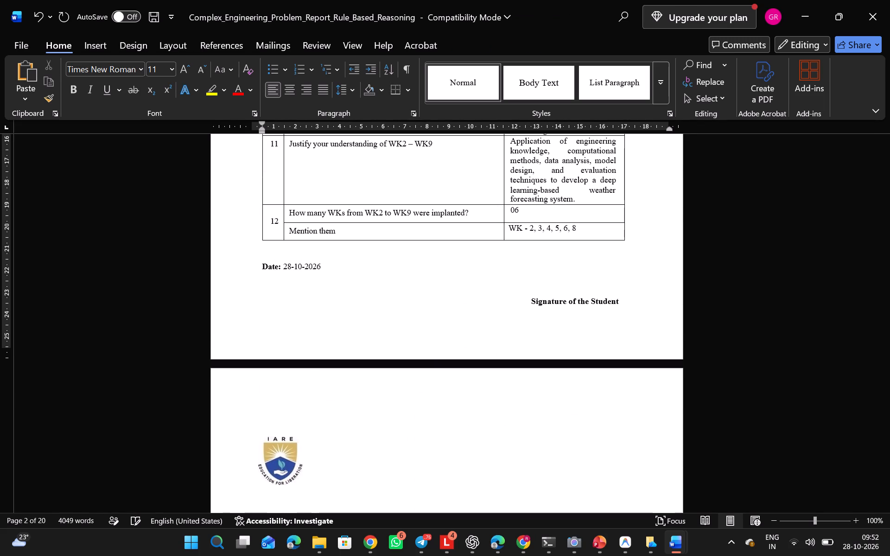
Replace the previous student's name in the title page's 2026 copyright line with the new student's name.
scroll(291, 267, down, 5)
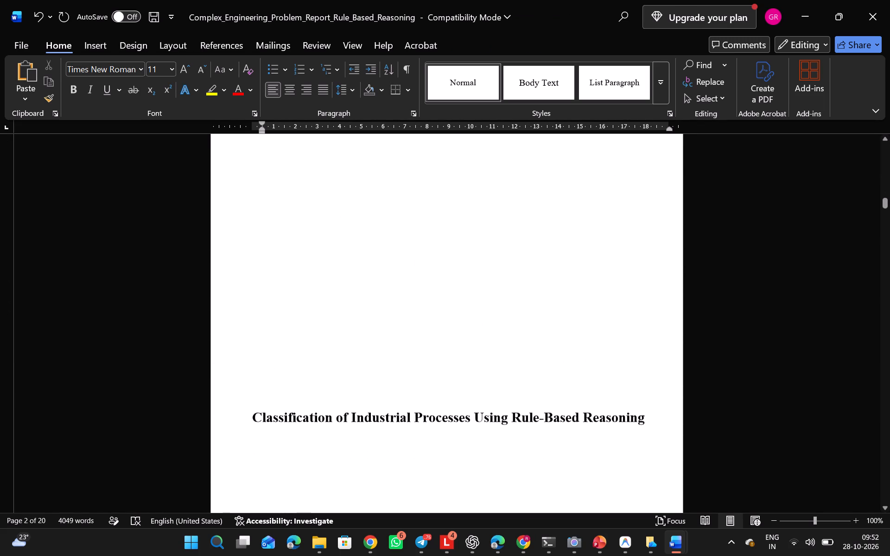
scroll(291, 267, down, 5)
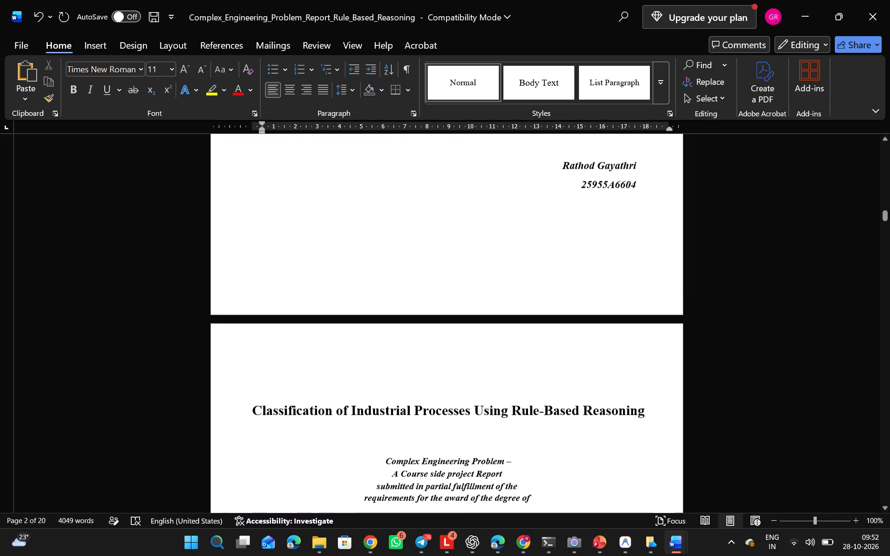
scroll(291, 267, down, 2)
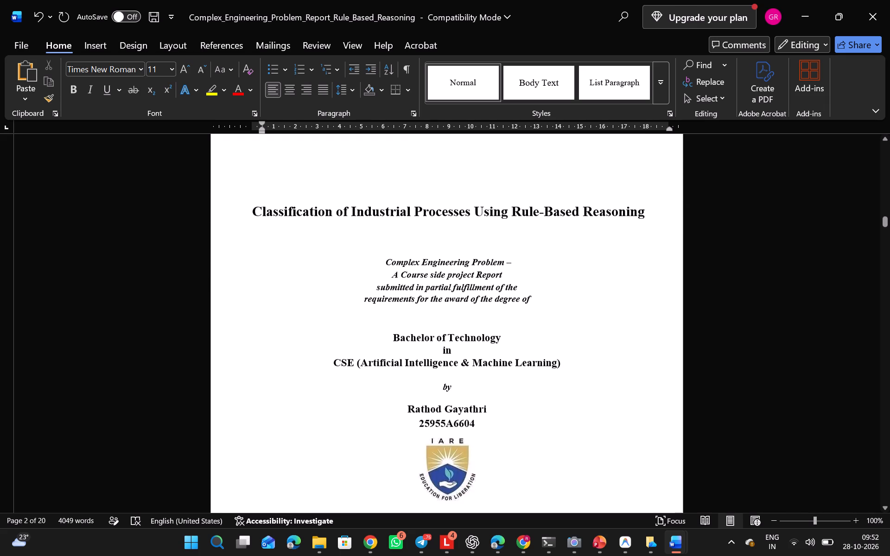
scroll(291, 267, down, 6)
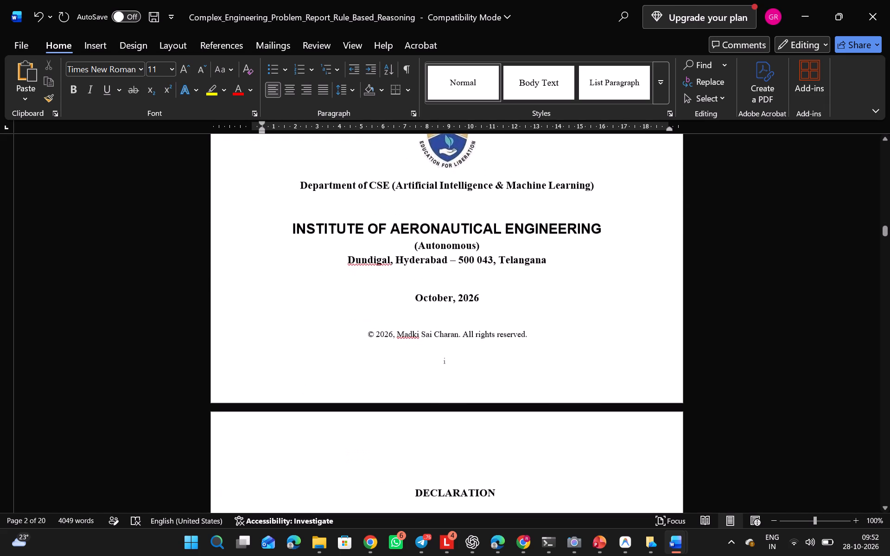
scroll(291, 267, down, 1)
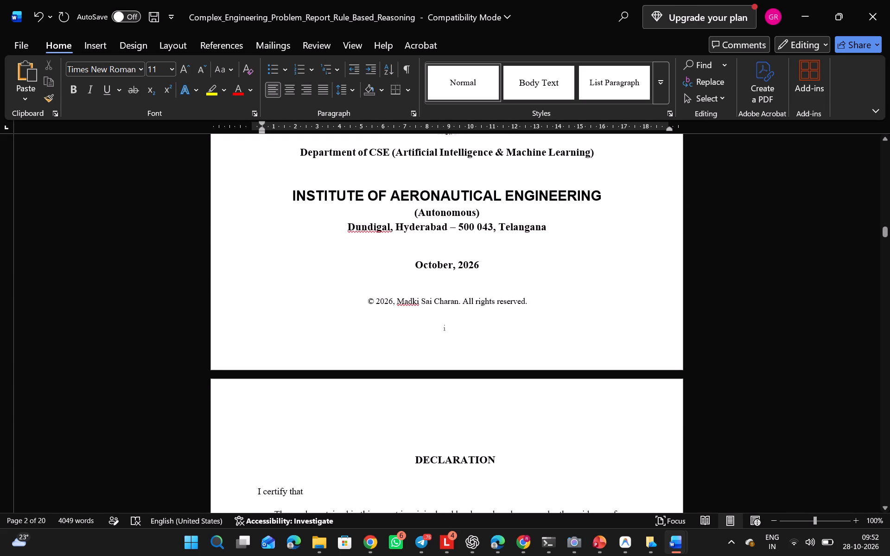
drag(458, 302, 410, 298)
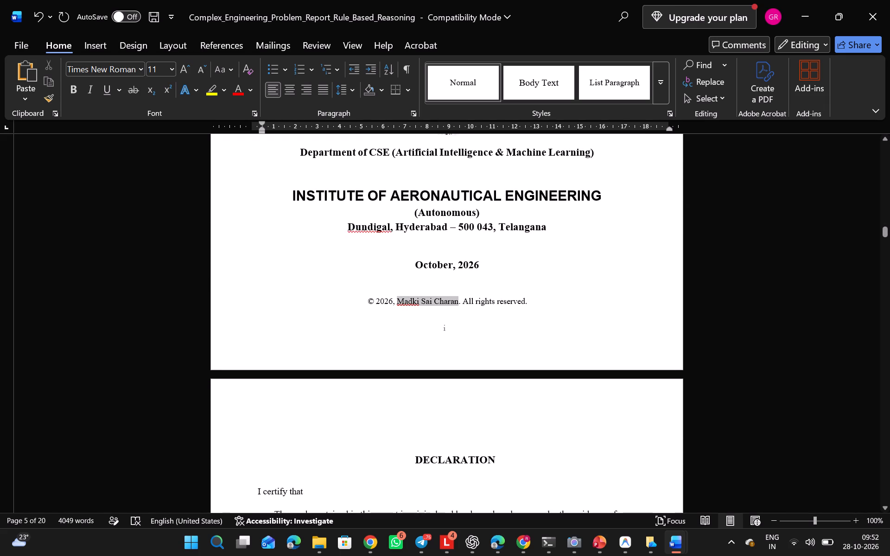
drag(410, 298, 409, 298)
key(BackSpace)
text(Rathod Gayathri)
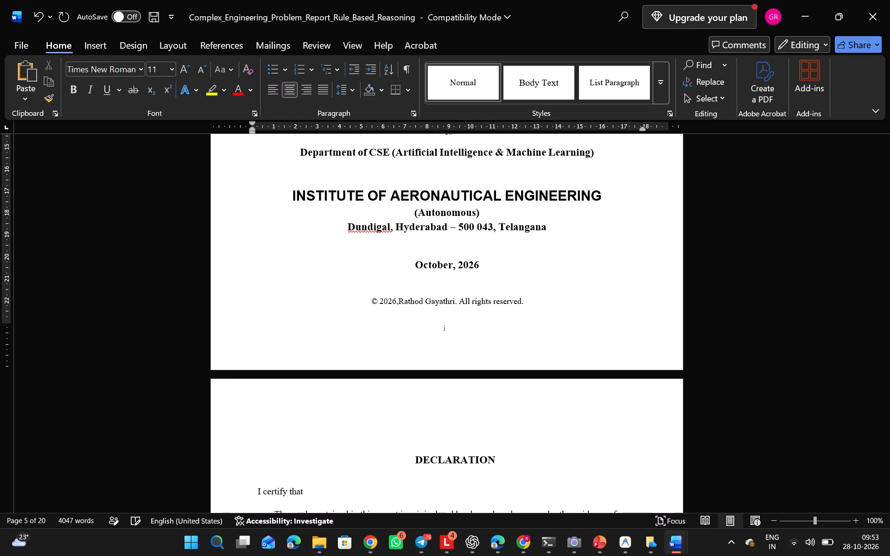
Switch to Antigravity and allow the test registration through gateway command this time only.
click(629, 540)
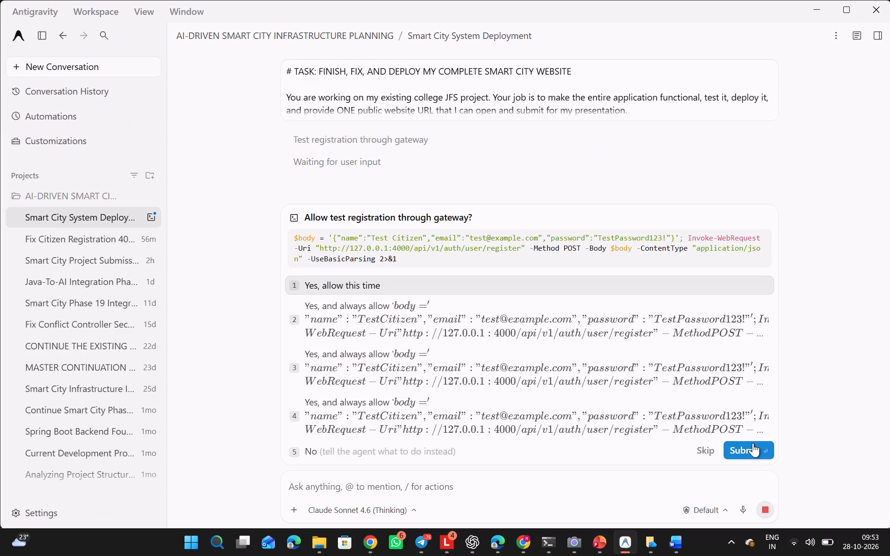
click(750, 445)
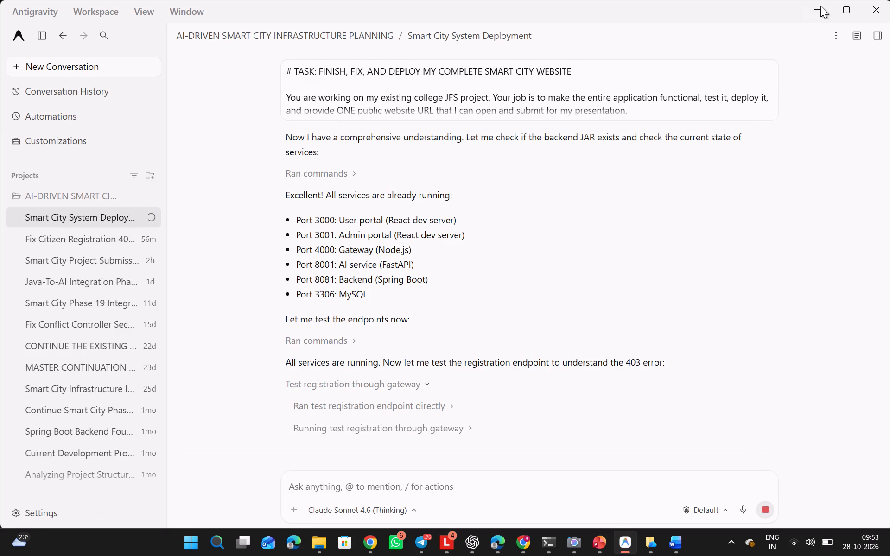
click(820, 6)
In Word, check the declaration, approval sheet, acknowledgement and Chapter 1 pages for details still needing correction.
scroll(480, 343, down, 3)
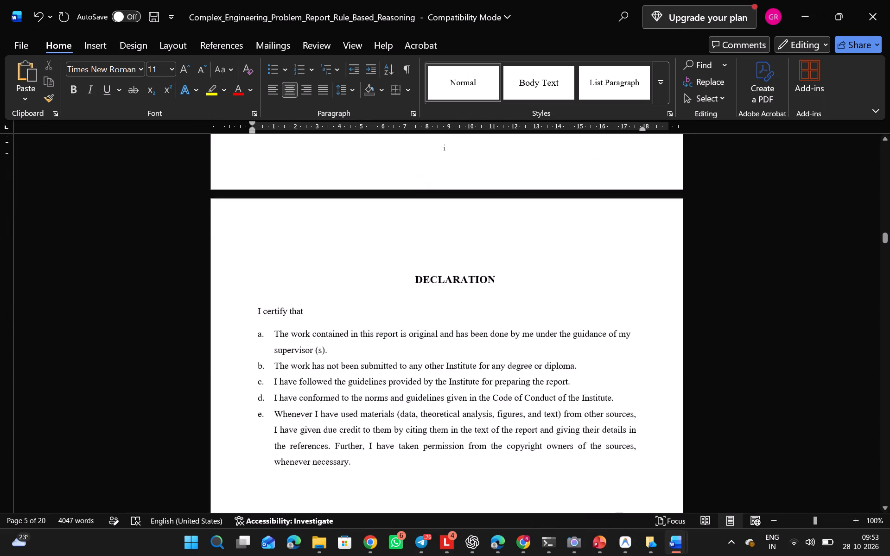
scroll(480, 343, down, 6)
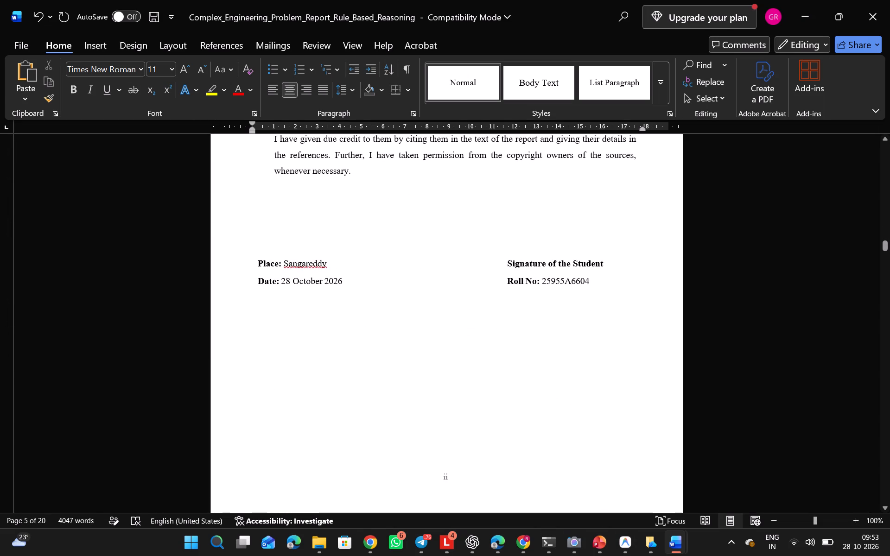
scroll(585, 290, down, 8)
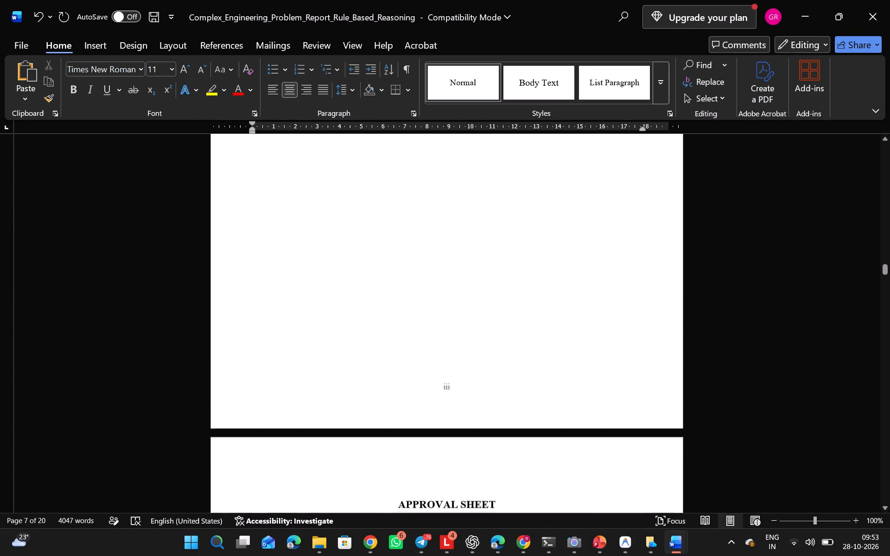
scroll(585, 290, down, 8)
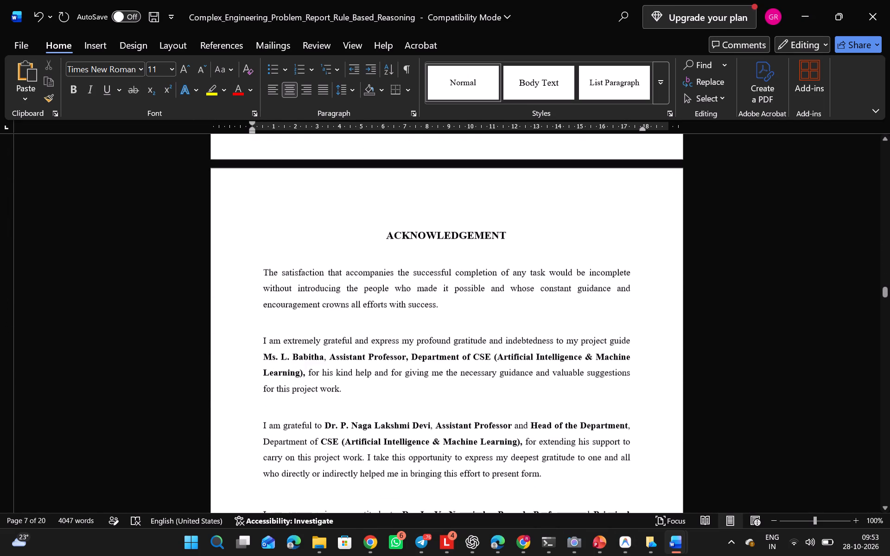
scroll(585, 290, down, 8)
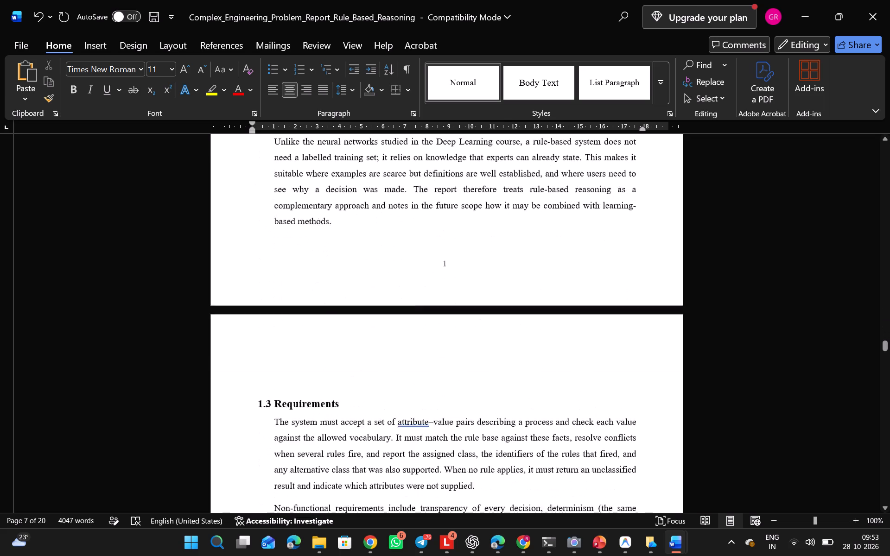
scroll(585, 290, down, 1)
Save the report with the updated form date and copyright line.
key(ctrl+d)
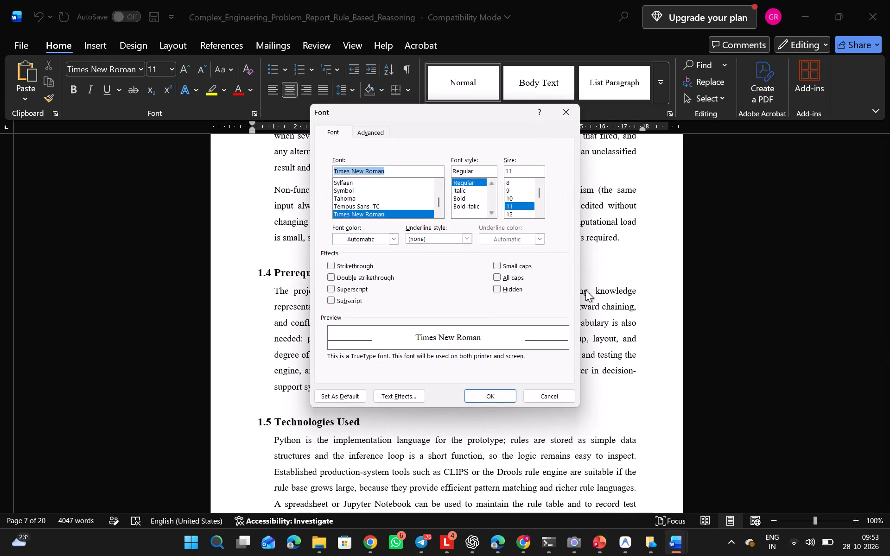
click(565, 120)
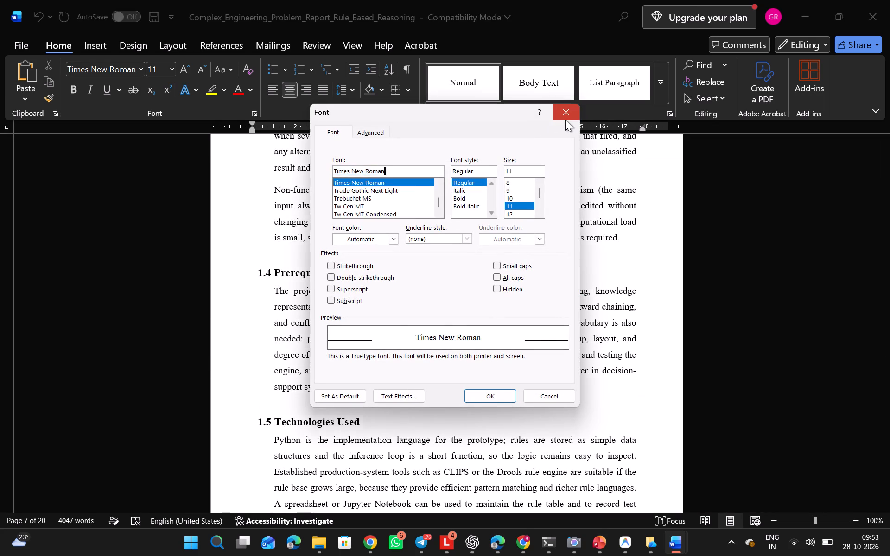
key(ctrl+s)
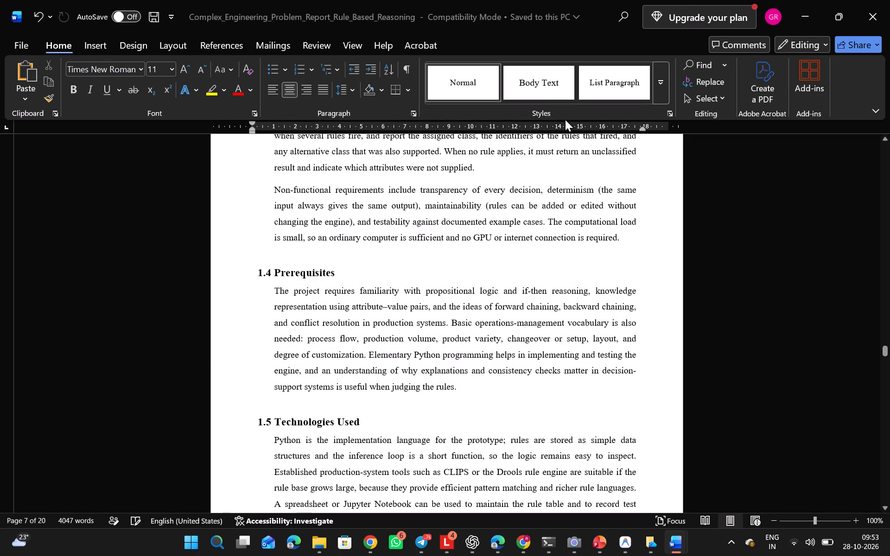
key(ctrl+s)
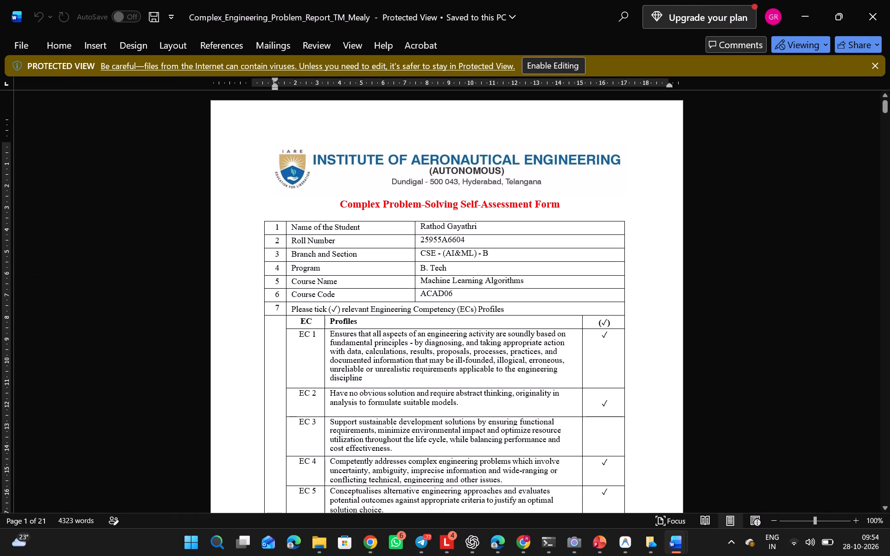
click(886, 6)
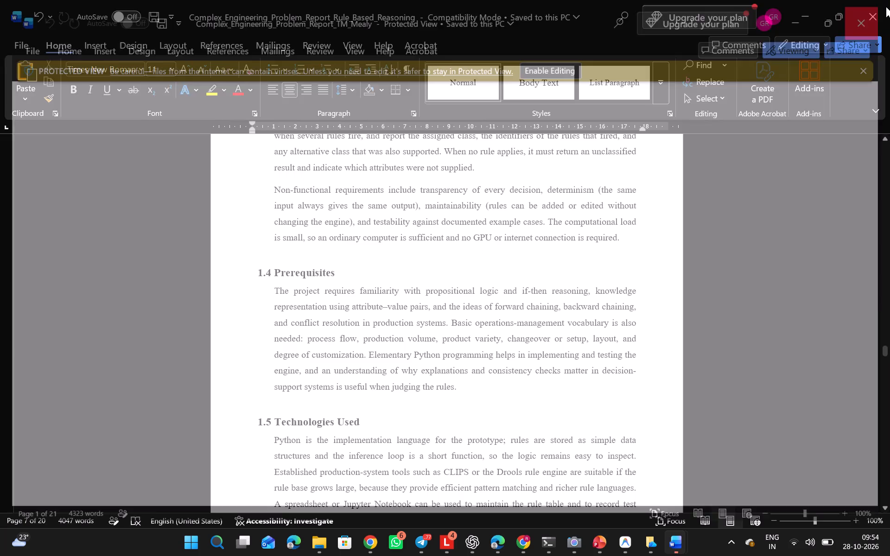
Open the recent document Complex_Engineering_Problem_Report_File_Converter_Patterns from Downloads and enable editing.
click(32, 47)
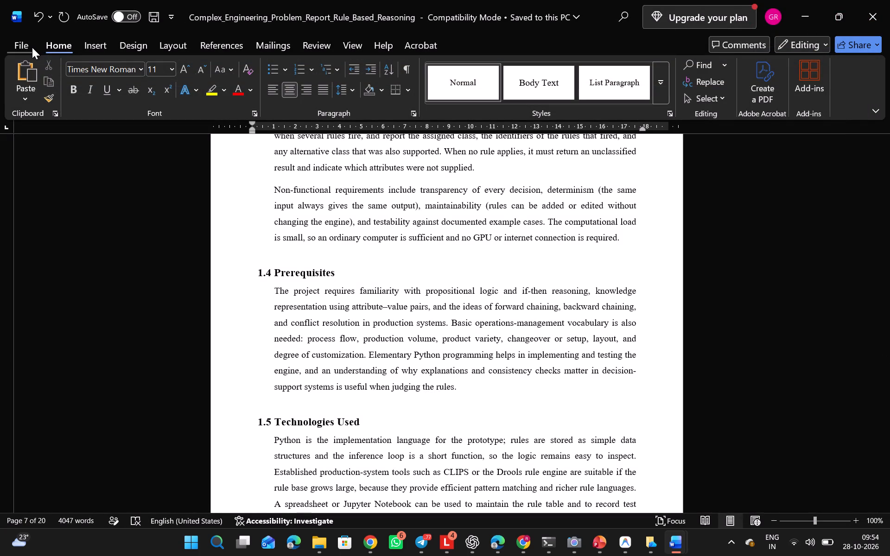
scroll(152, 367, down, 2)
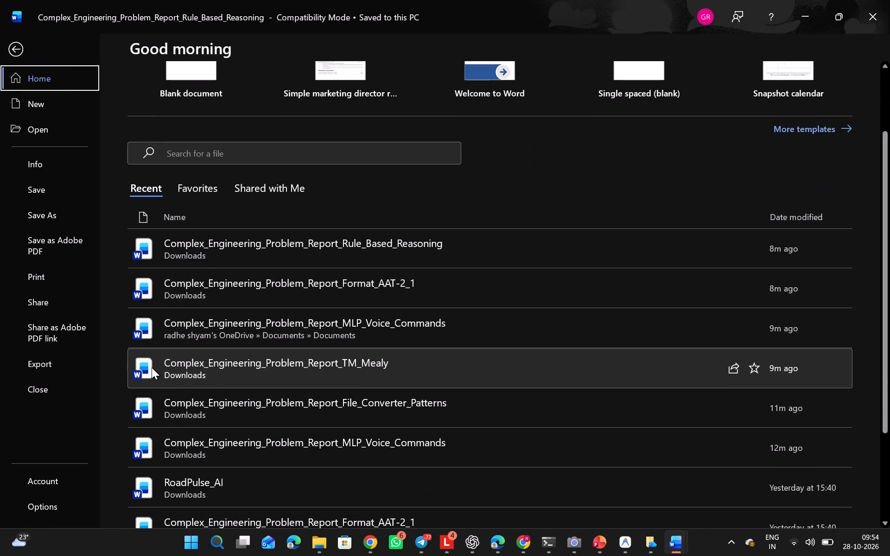
scroll(152, 367, down, 1)
click(283, 410)
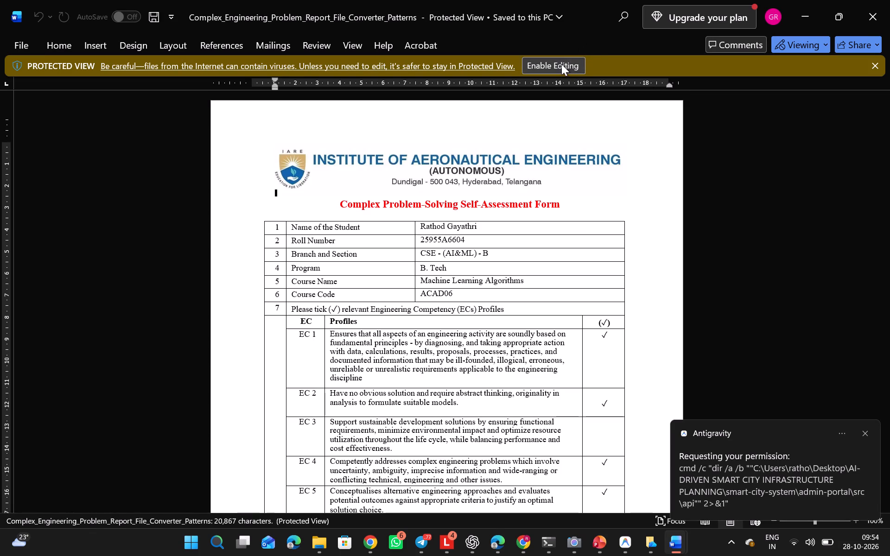
click(561, 64)
Look through the File_Converter_Patterns report's front matter, from the self-assessment tables to the abstract, checking the project title and acknowledgement.
scroll(545, 193, down, 20)
scroll(545, 193, down, 20)
scroll(545, 193, down, 1)
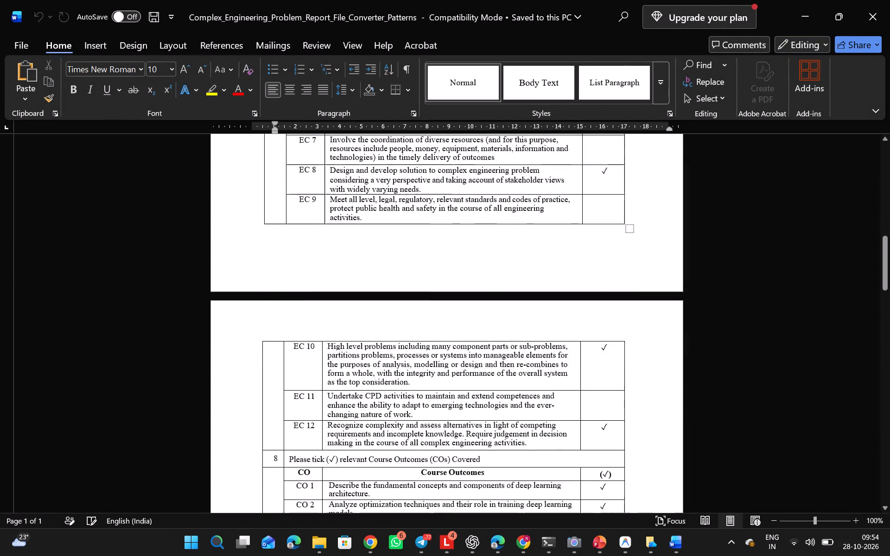
scroll(545, 193, down, 15)
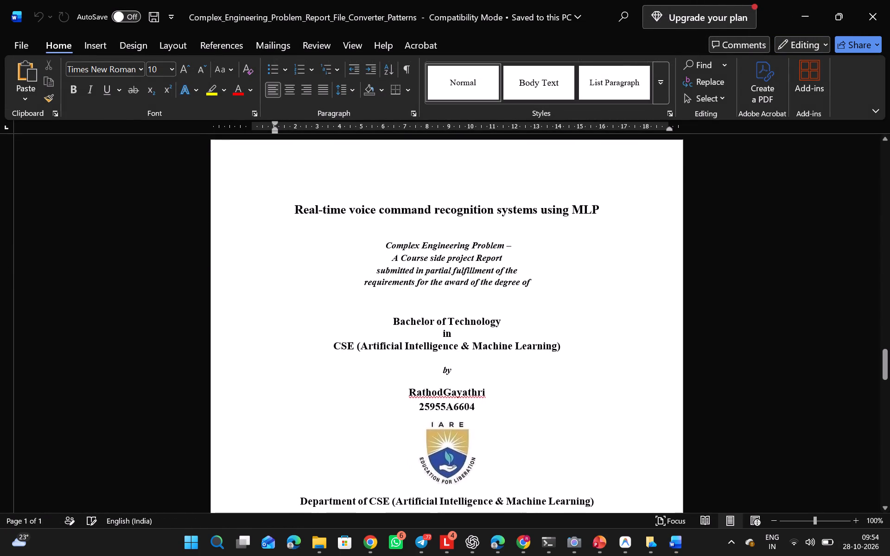
scroll(545, 193, down, 8)
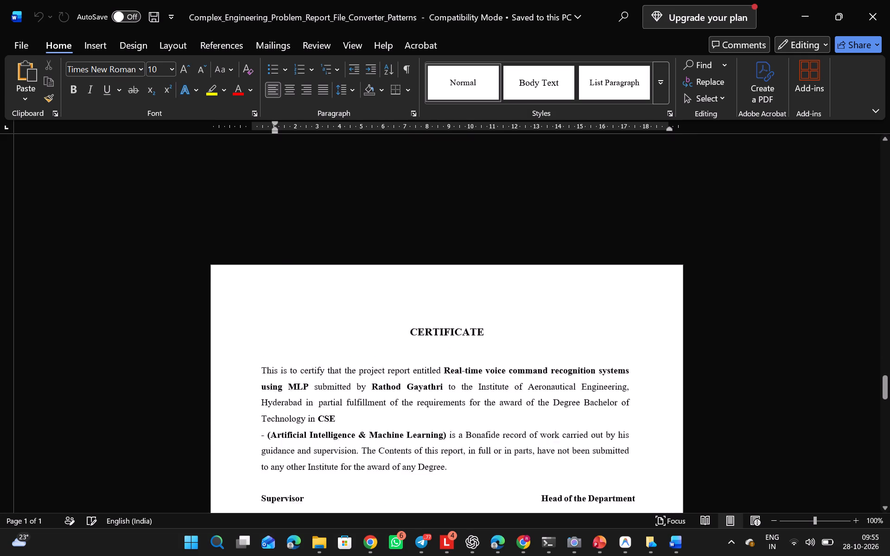
scroll(545, 193, down, 4)
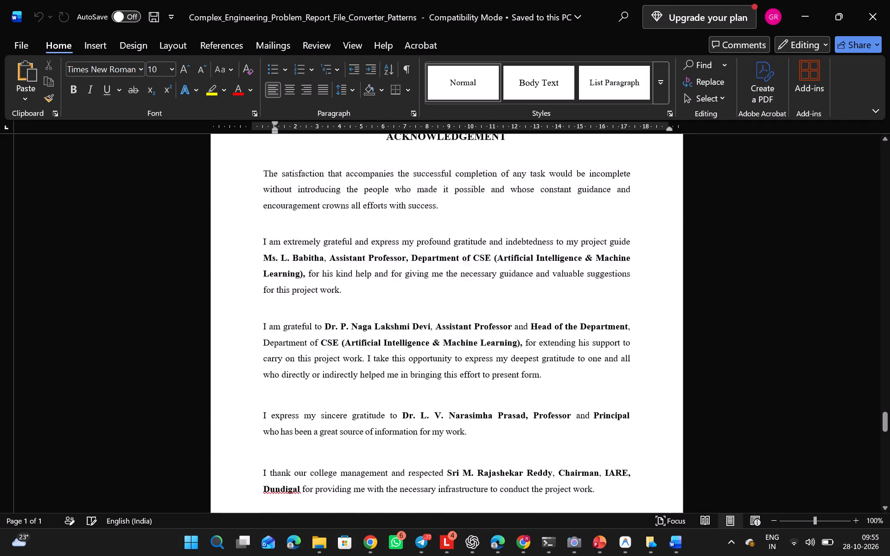
scroll(545, 193, down, 6)
scroll(545, 193, up, 4)
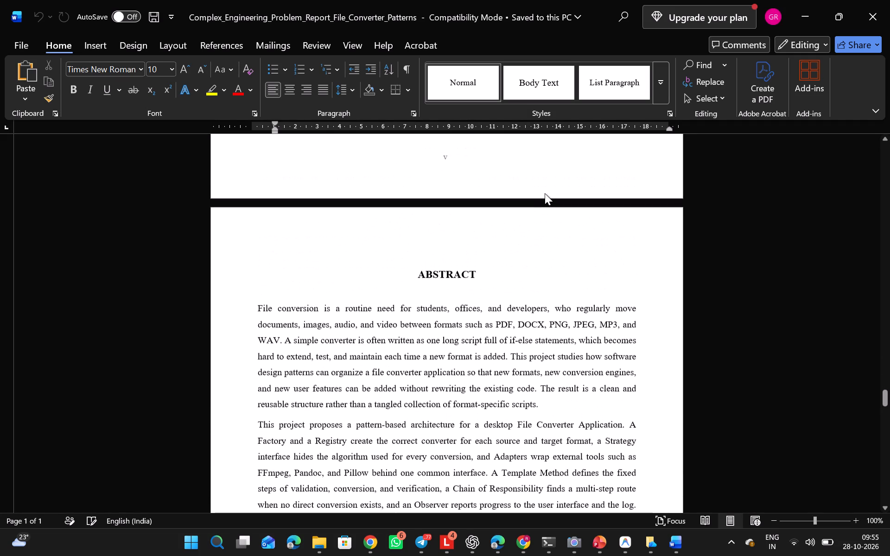
scroll(545, 193, up, 5)
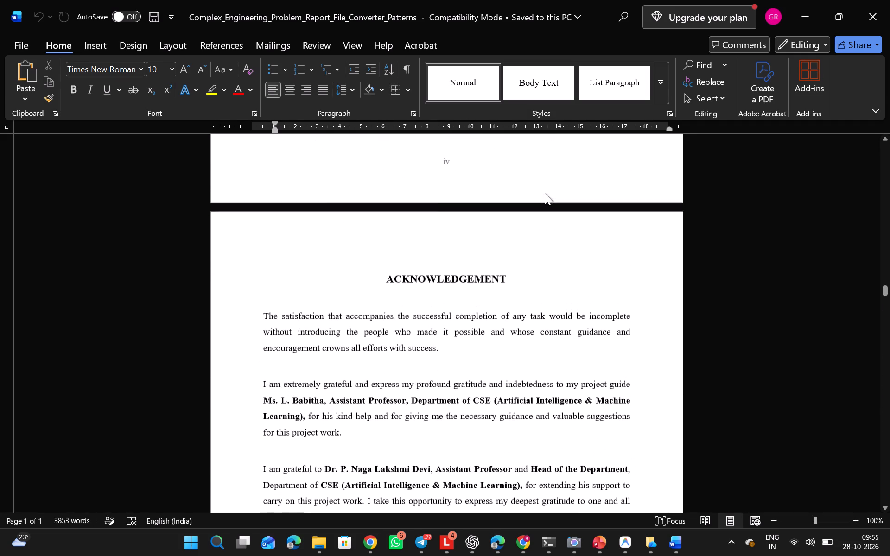
scroll(545, 193, up, 3)
Review the report from the approval sheet through the acknowledgement and abstract to the Chapter 1 introduction sections.
scroll(545, 193, down, 1)
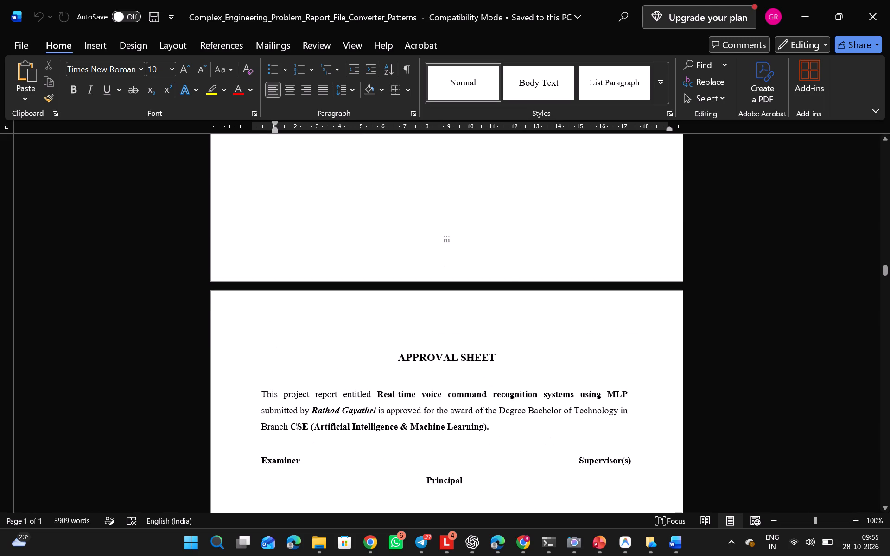
scroll(490, 268, down, 1)
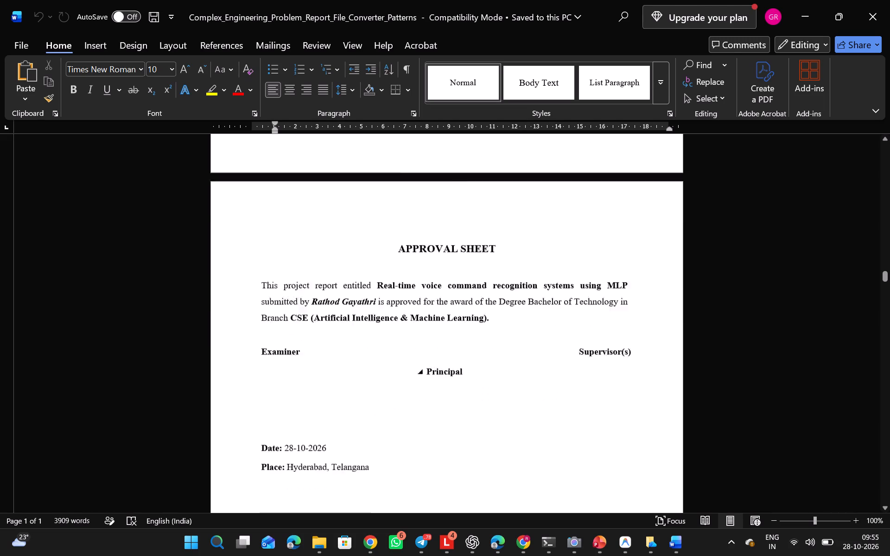
scroll(490, 268, down, 8)
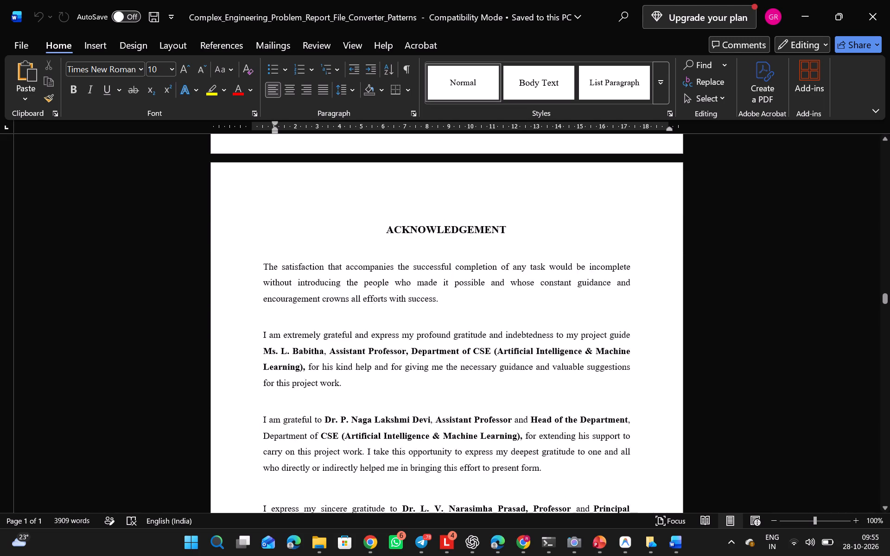
scroll(490, 268, down, 5)
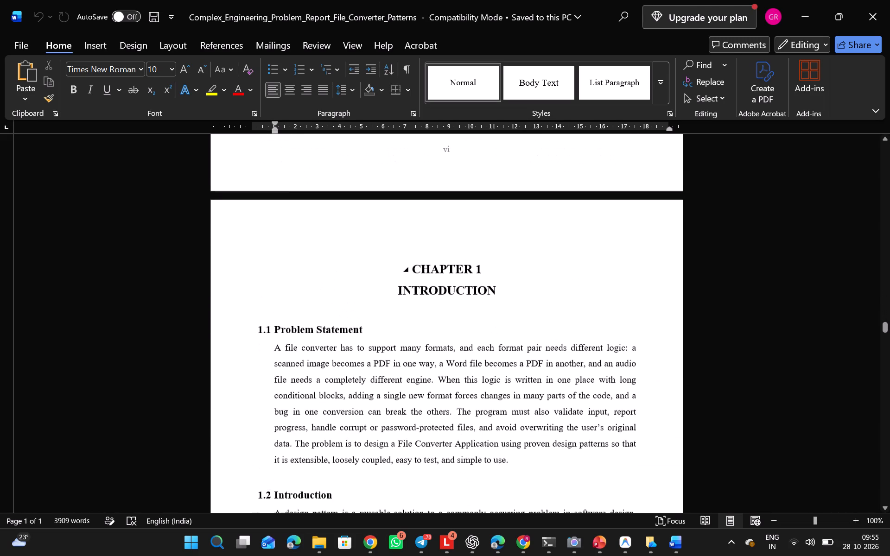
scroll(490, 268, down, 4)
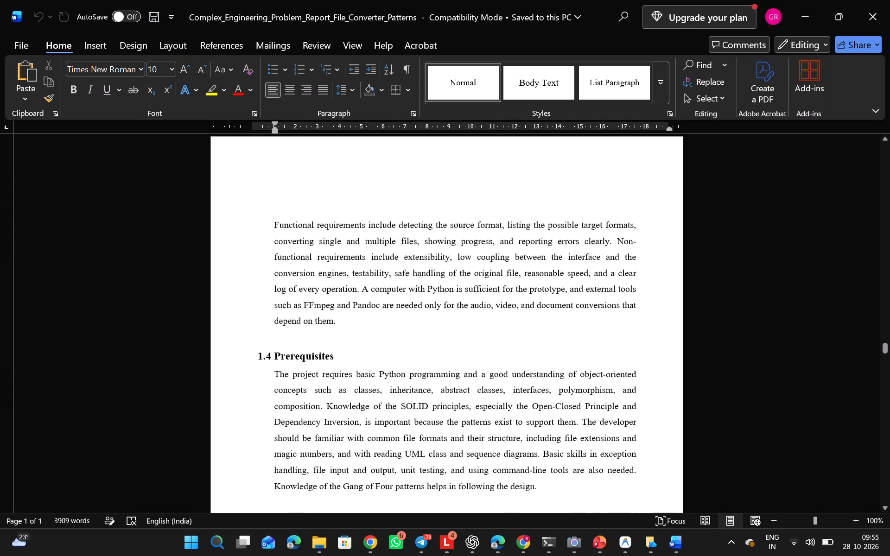
scroll(490, 268, down, 3)
Recheck the abstract, acknowledgement, approval sheet, certificate and title pages, ending at the self-assessment form on the first page.
scroll(490, 268, up, 11)
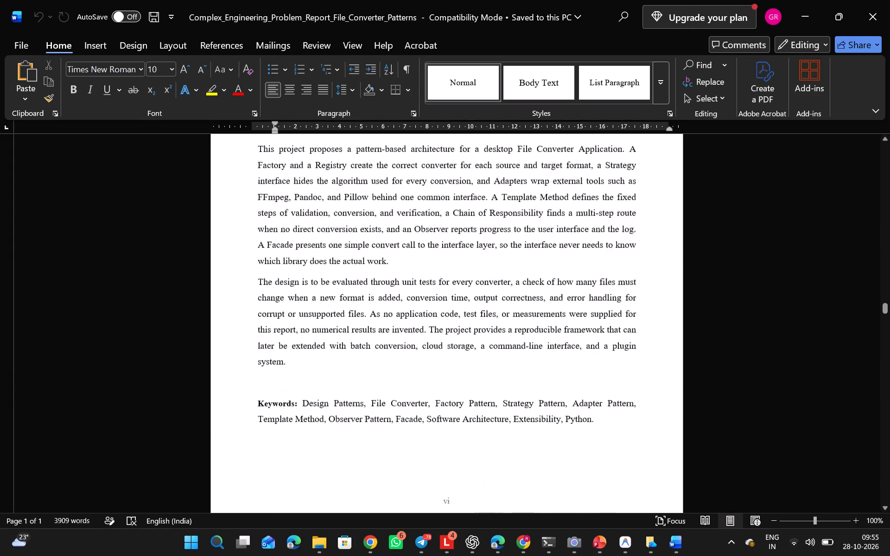
scroll(490, 268, up, 2)
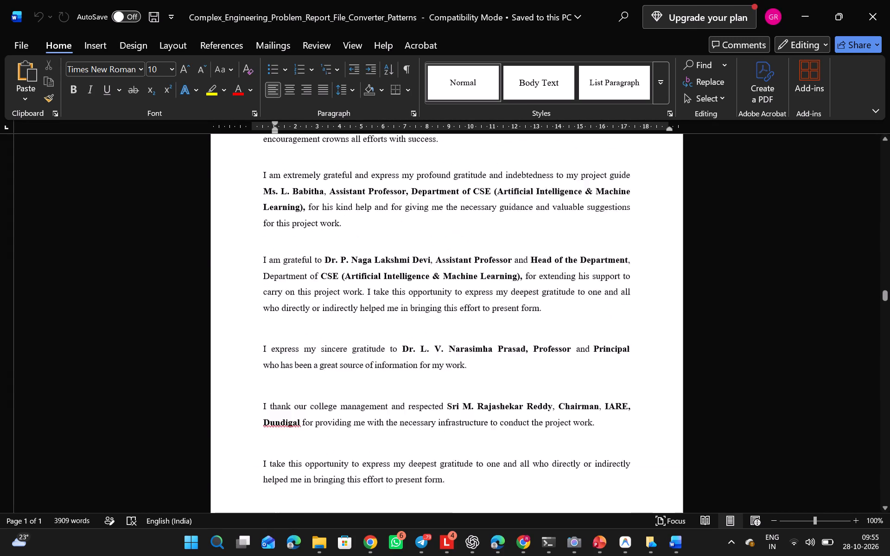
scroll(490, 268, up, 2)
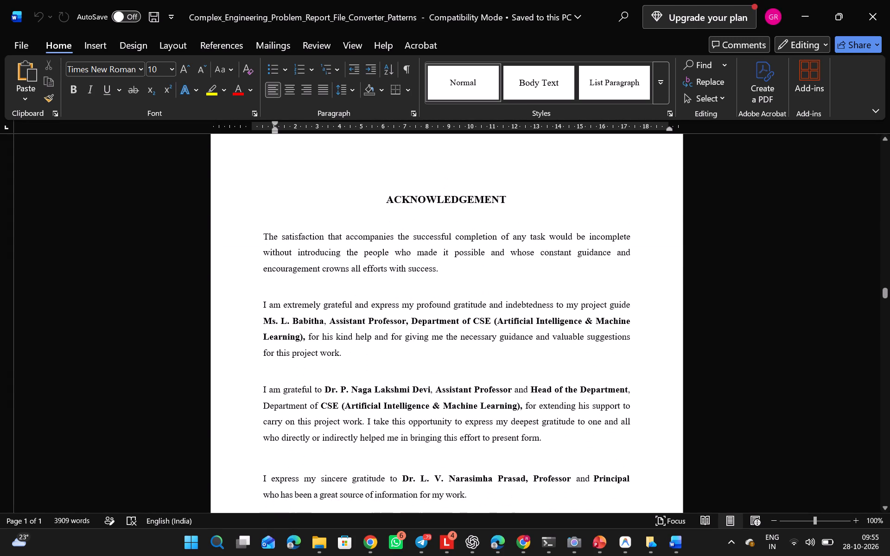
scroll(490, 268, up, 3)
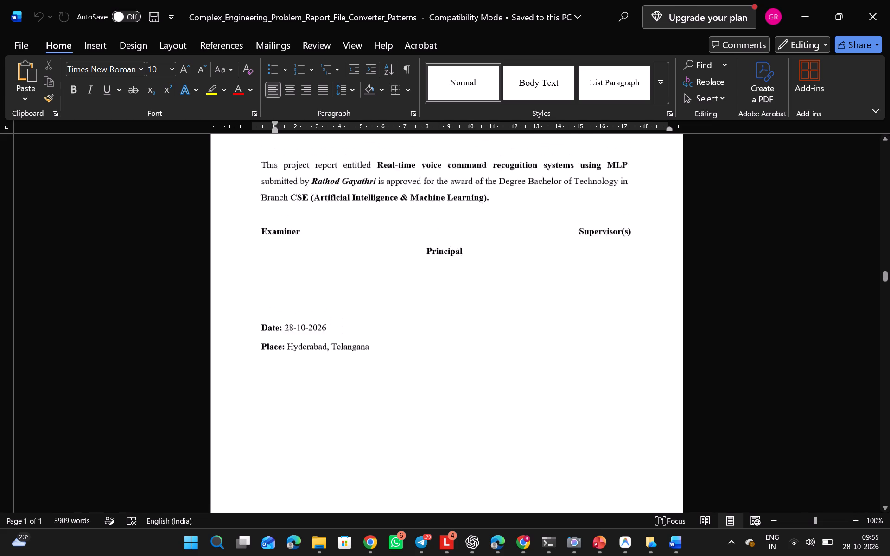
scroll(490, 268, up, 4)
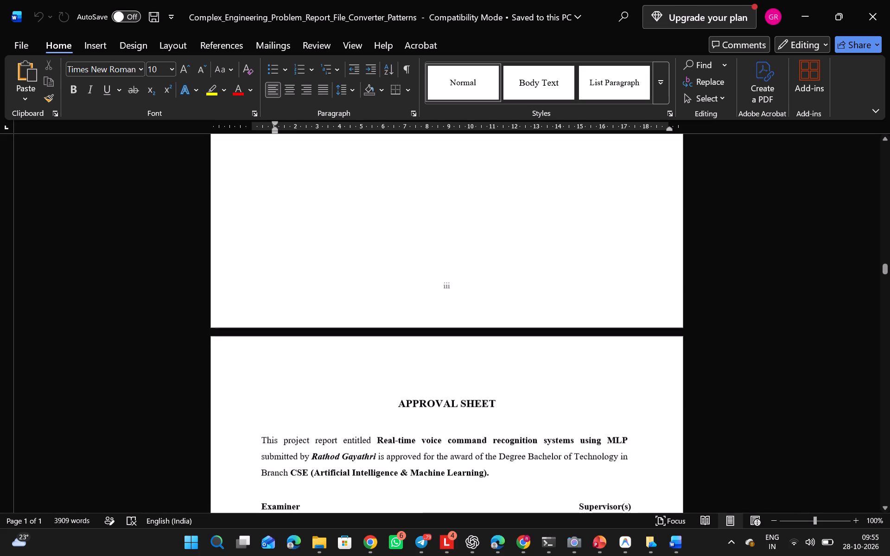
scroll(490, 268, up, 2)
scroll(490, 268, down, 3)
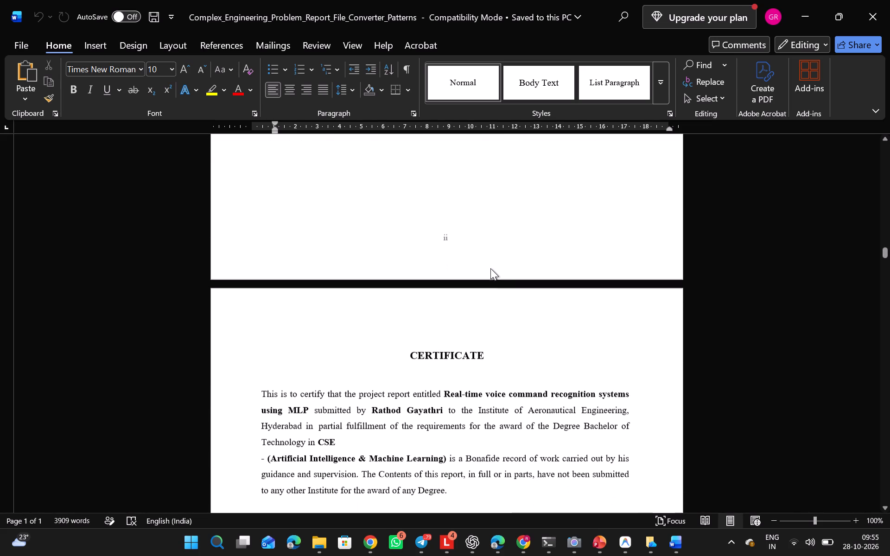
scroll(490, 268, up, 9)
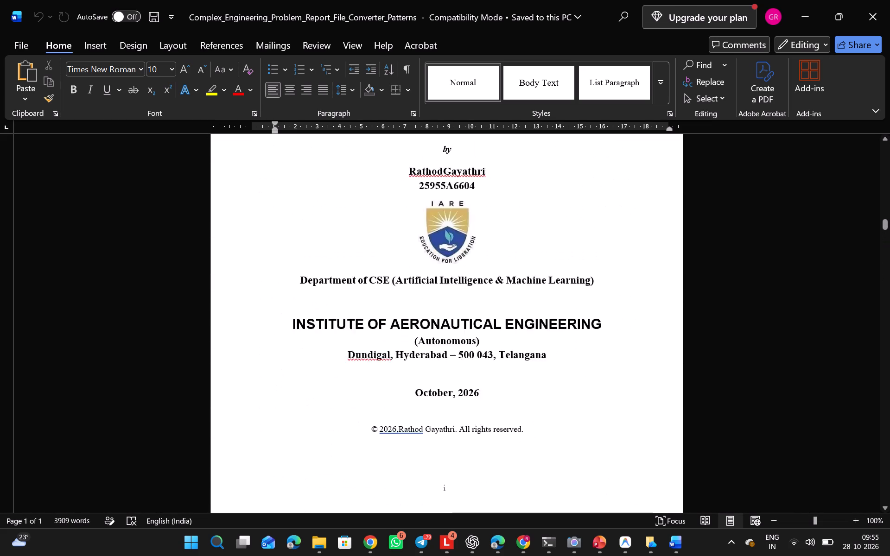
scroll(490, 268, up, 7)
scroll(490, 268, down, 1)
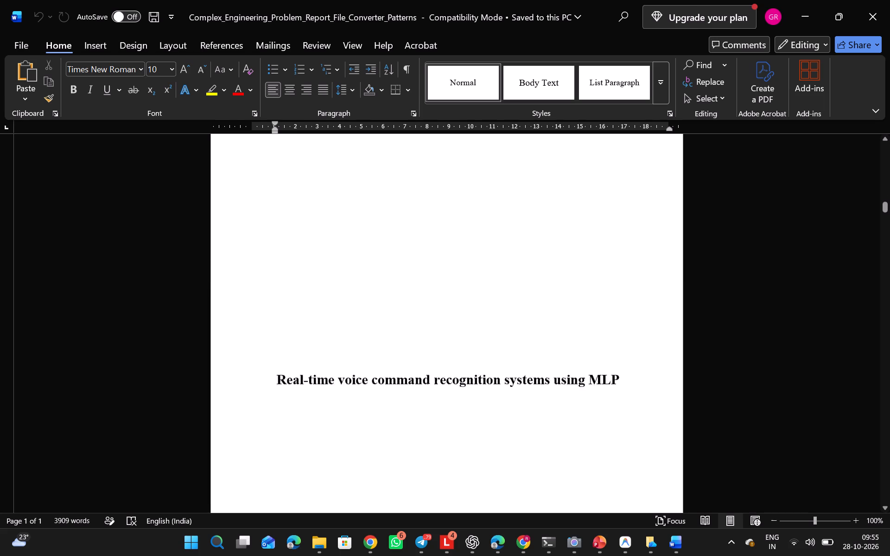
scroll(490, 268, down, 2)
scroll(490, 268, up, 12)
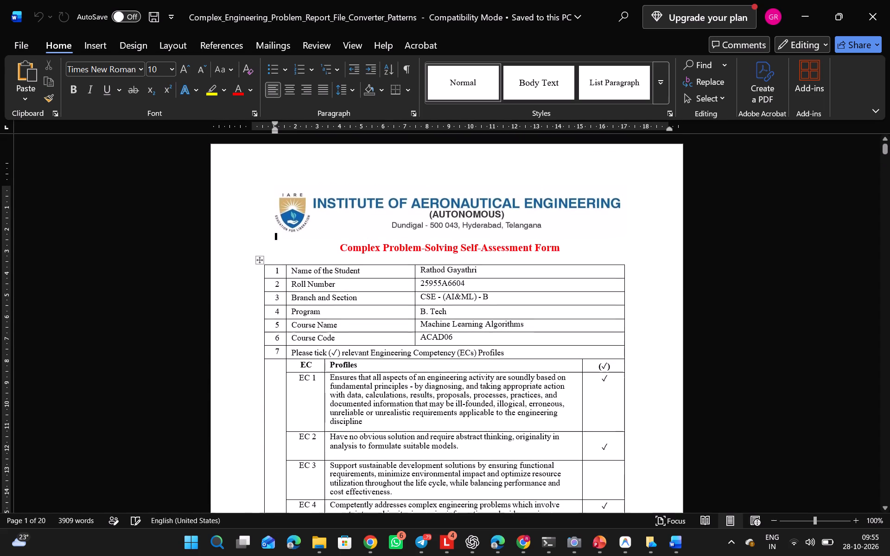
Clear the existing Course Name entry in row 5 of the Complex Problem-Solving Self-Assessment Form.
drag(523, 323, 433, 322)
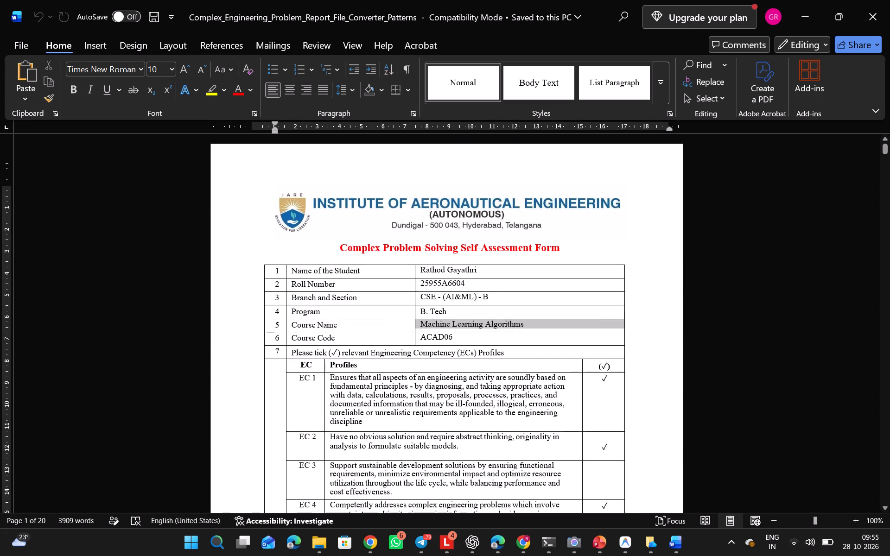
drag(433, 322, 433, 323)
click(438, 325)
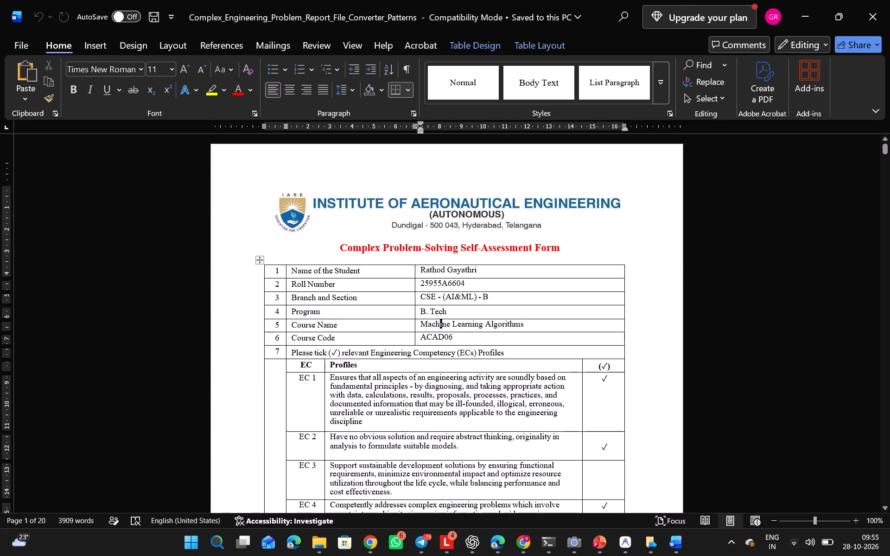
drag(532, 328, 517, 326)
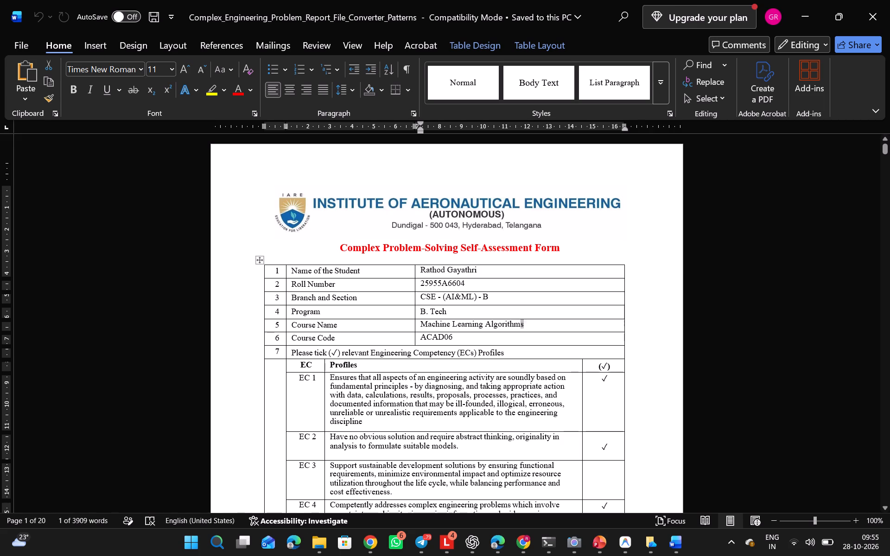
key(ctrl+BackSpace)
key(ctrl+BackSpace)
key(ctrl+BackSpace)
key(ctrl+BackSpace)
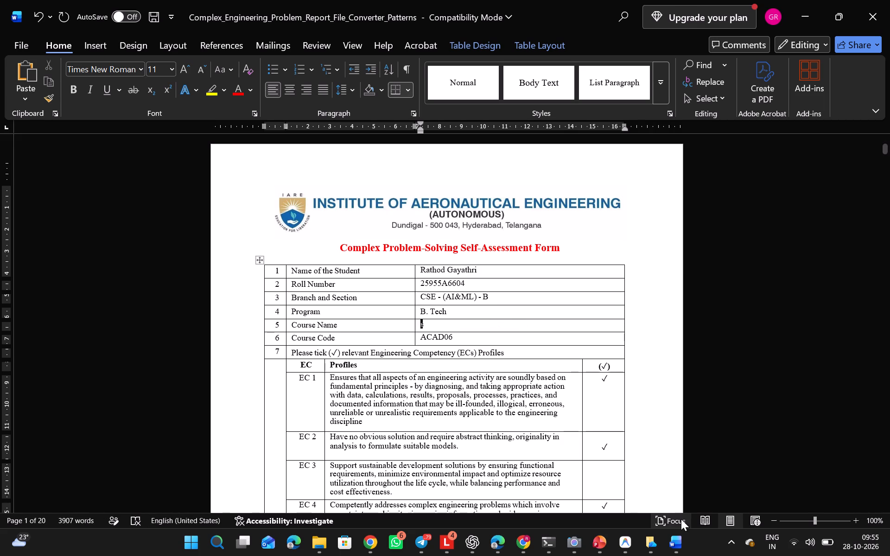
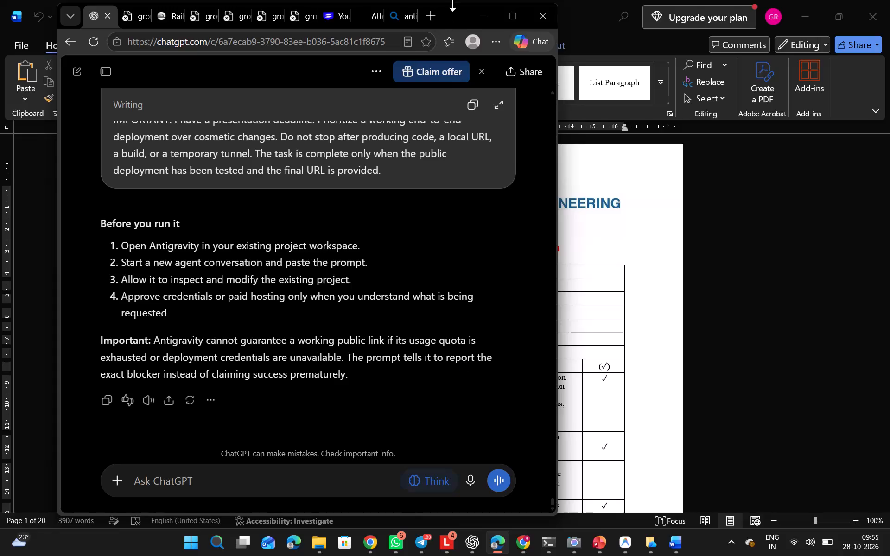
Switch to Edge, open the Samvidha portal in a new tab and sign in with the saved student login.
click(435, 13)
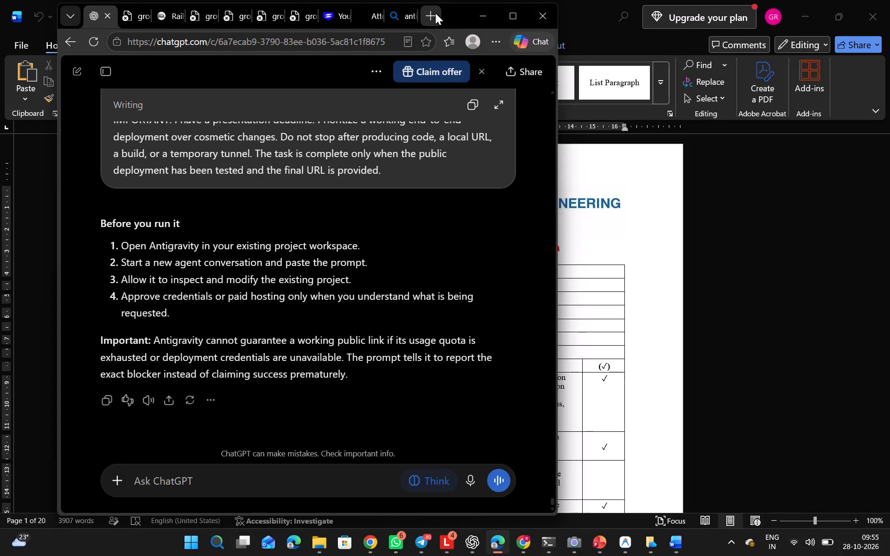
text(sa)
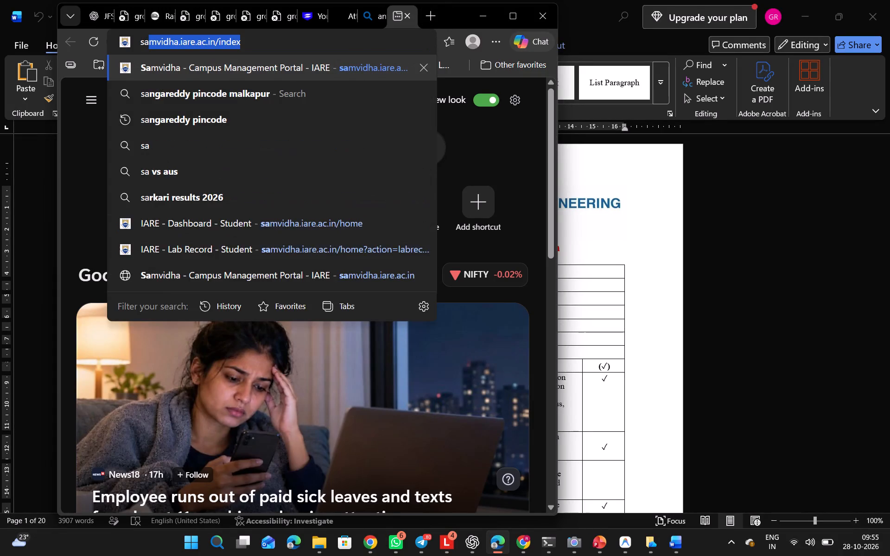
key(Return)
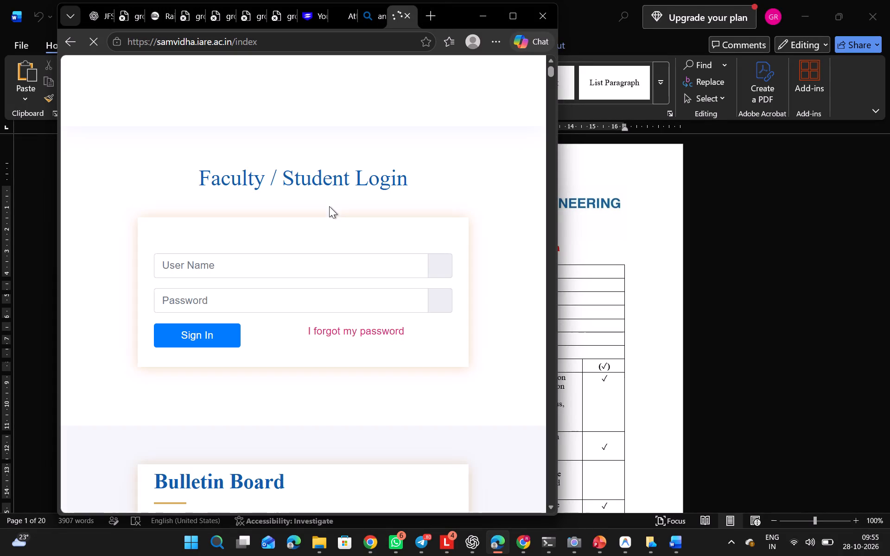
click(342, 269)
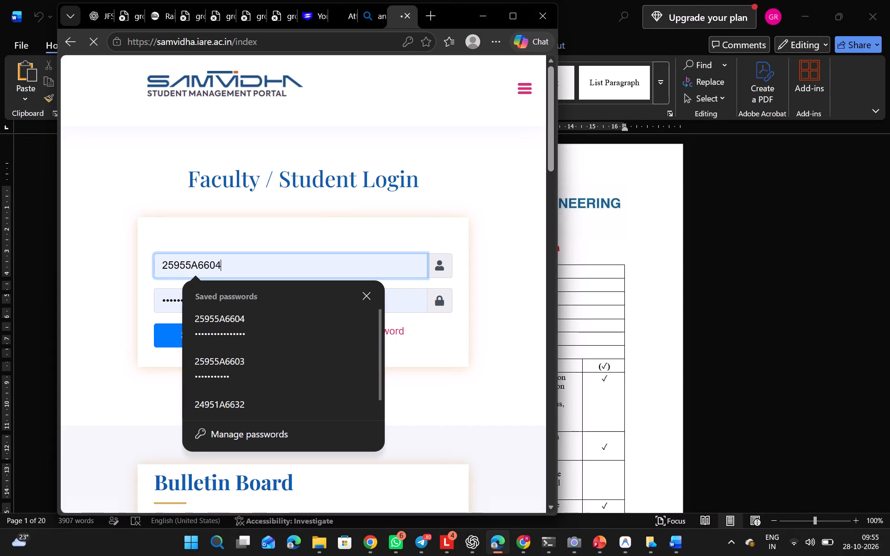
click(156, 342)
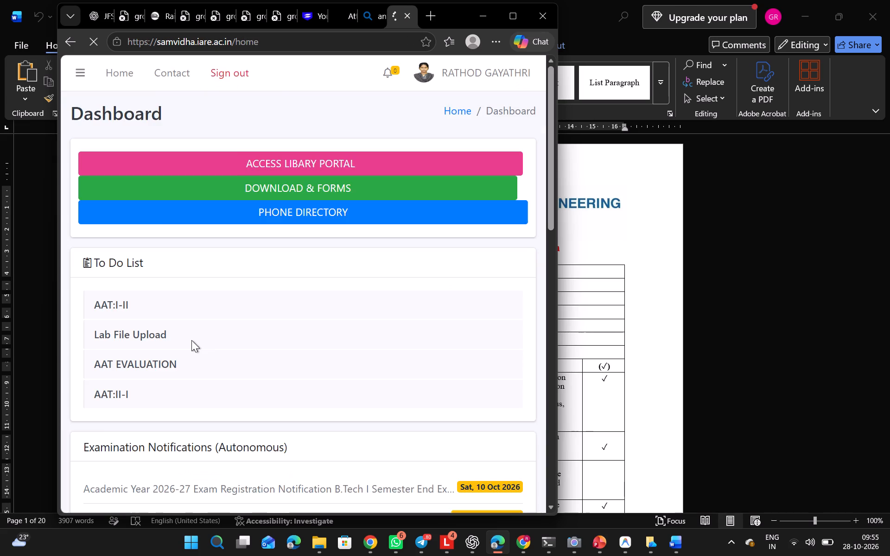
Open the AAT-II upload page from the Samvidha portal's Uploads section.
click(80, 78)
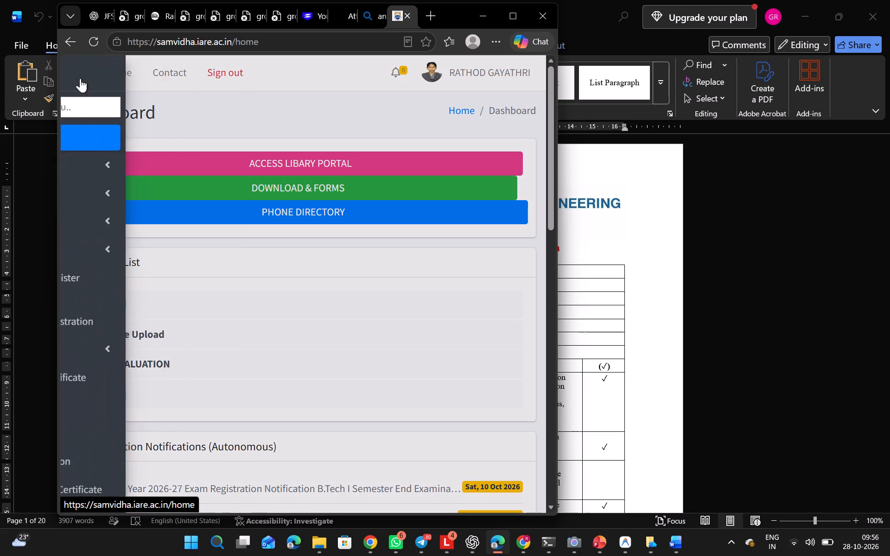
scroll(84, 366, down, 5)
click(134, 448)
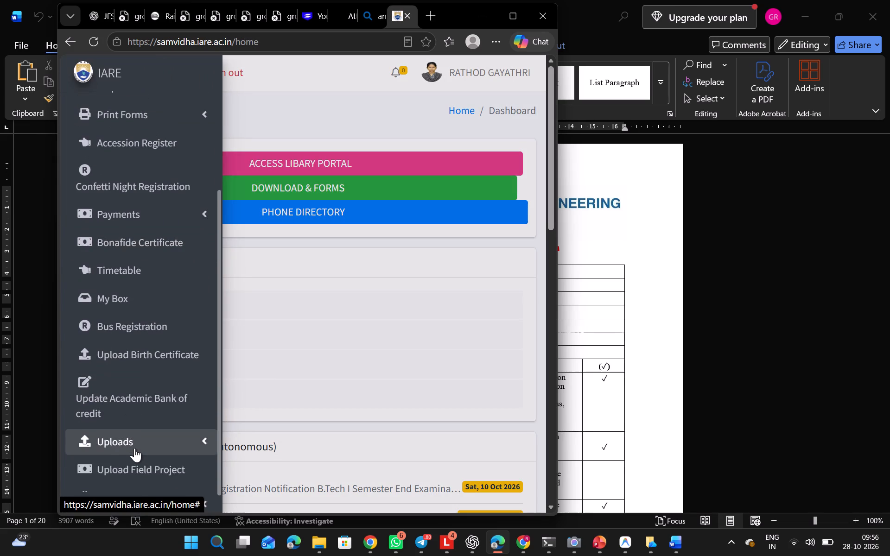
scroll(134, 448, down, 6)
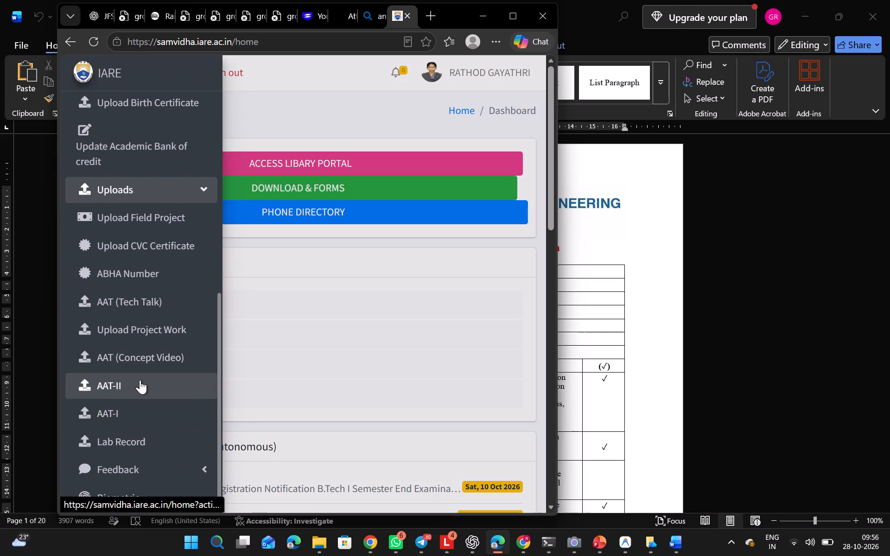
click(140, 380)
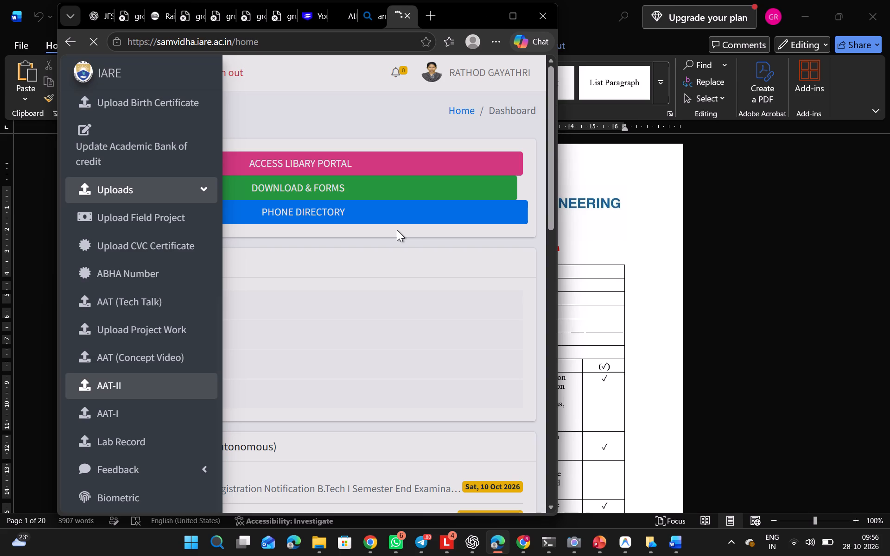
click(165, 385)
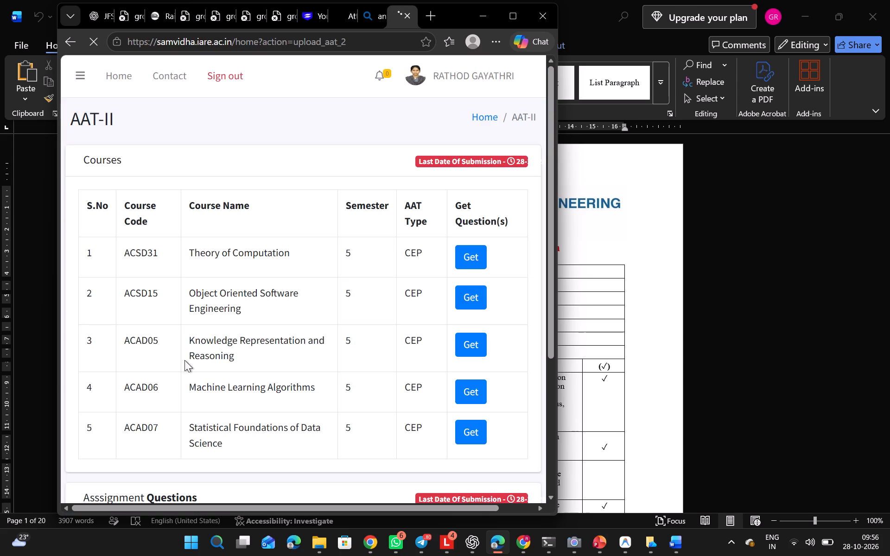
Get the assignment question for Object Oriented Software Engineering (ACSD15) and copy its project title, Pattern for a File Converter Application.
click(478, 297)
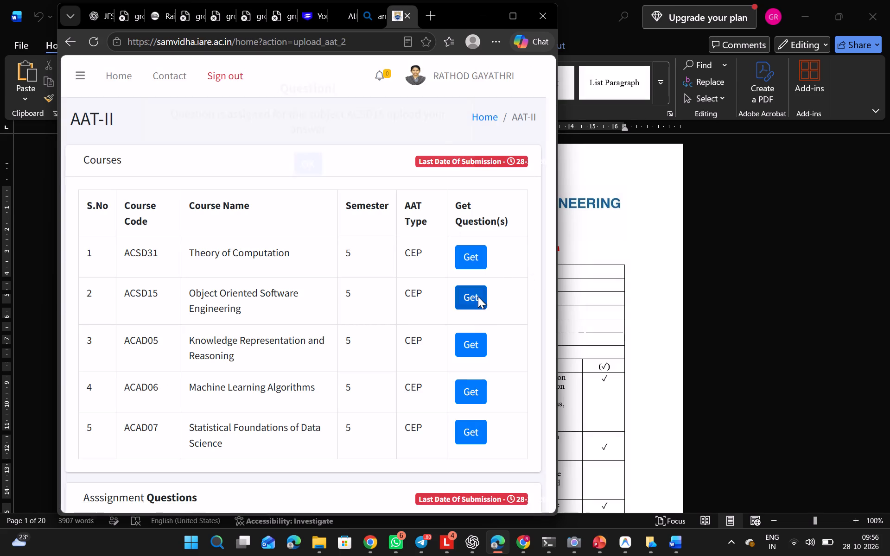
click(314, 364)
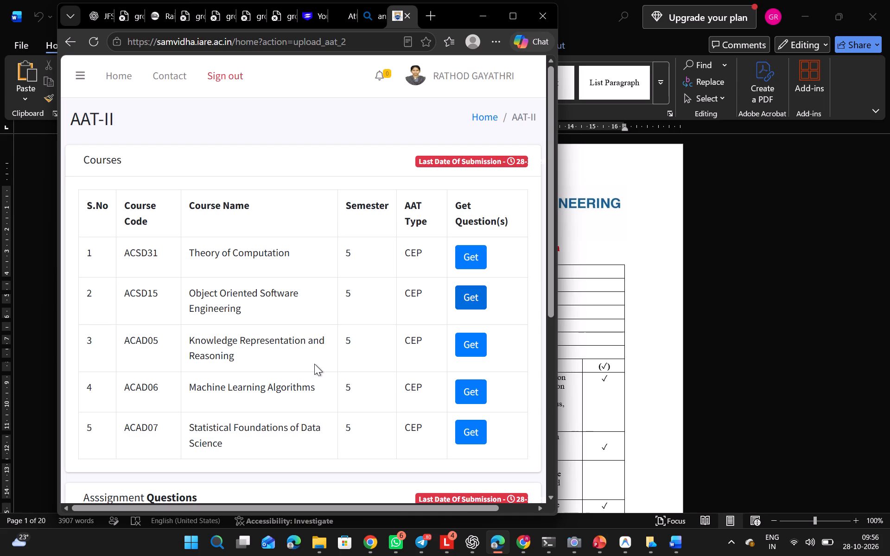
scroll(384, 289, down, 4)
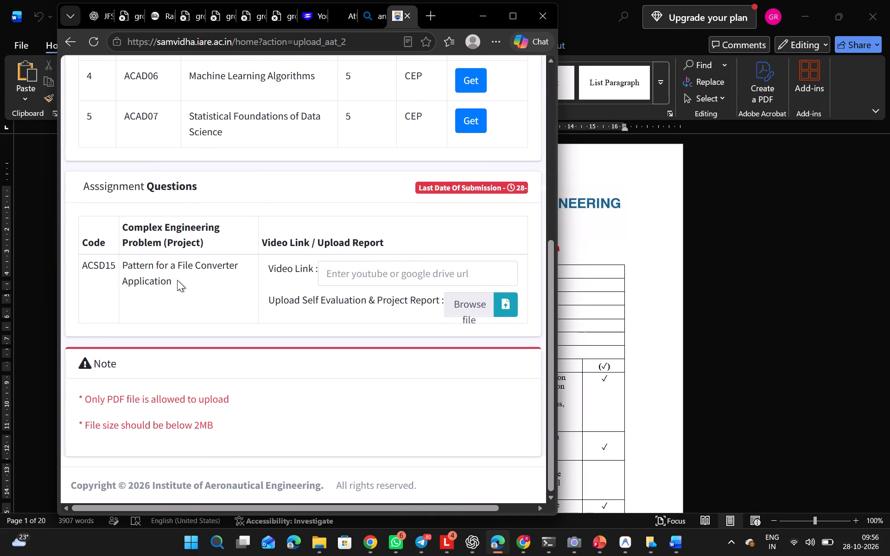
drag(176, 280, 124, 257)
key(ctrl+c)
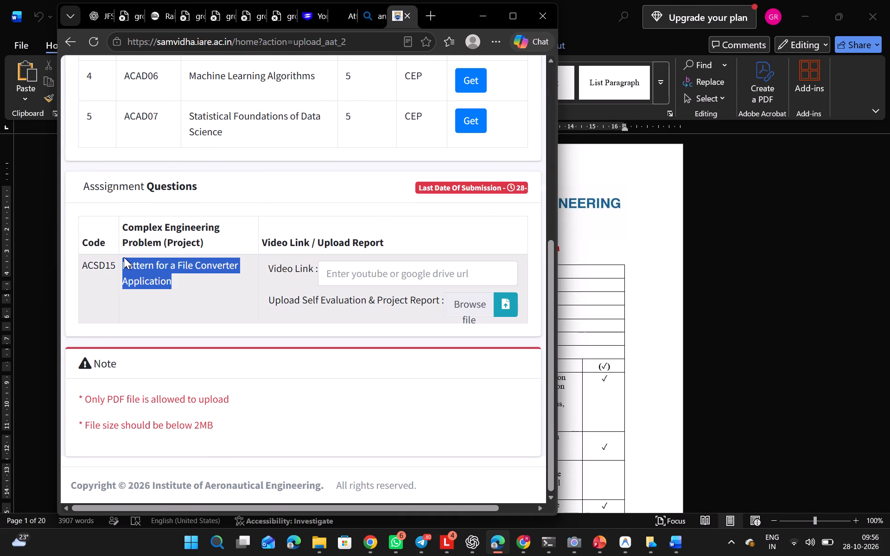
Back in the Word report, replace the cover page title on page 4 with the copied Pattern for a File Converter Application.
click(753, 311)
scroll(753, 311, down, 1)
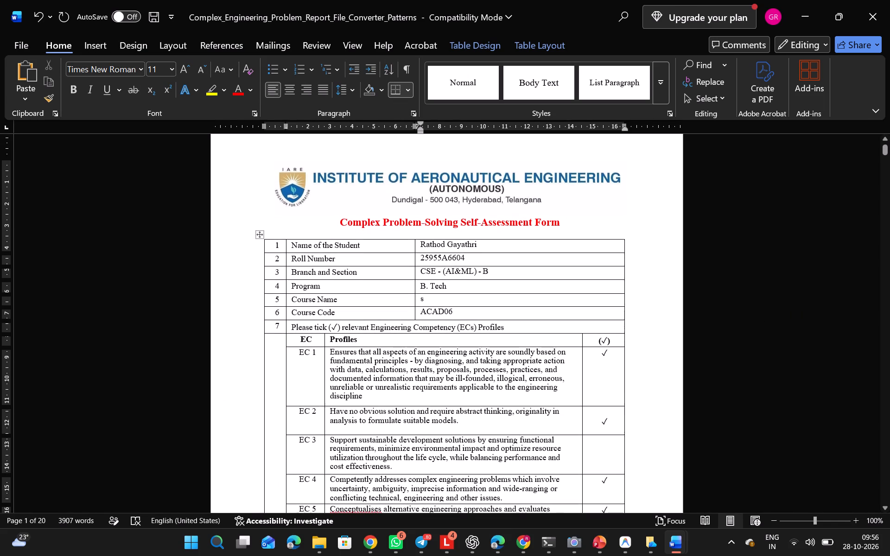
scroll(753, 311, down, 8)
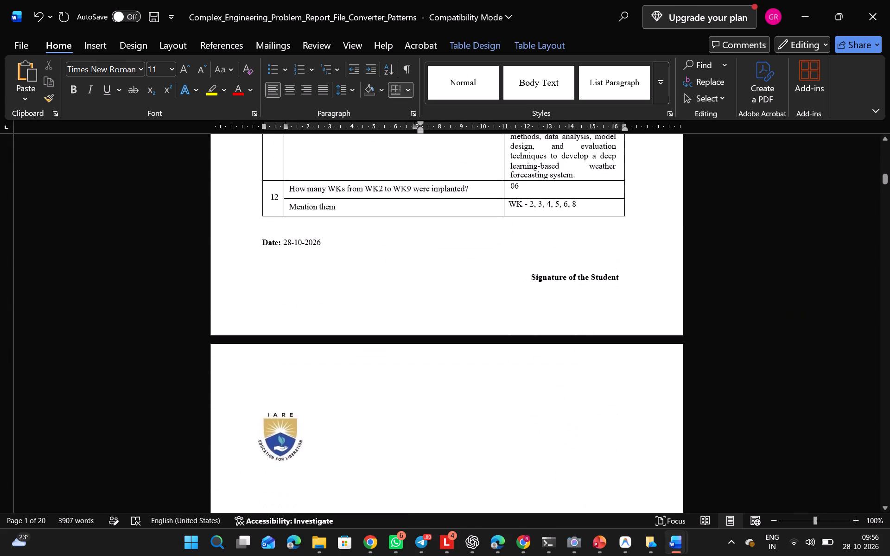
scroll(753, 311, down, 7)
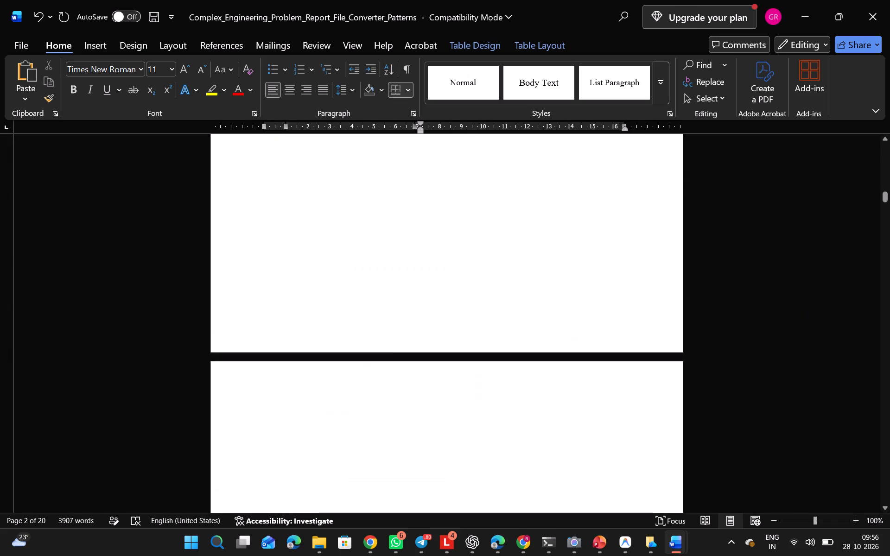
scroll(753, 311, down, 4)
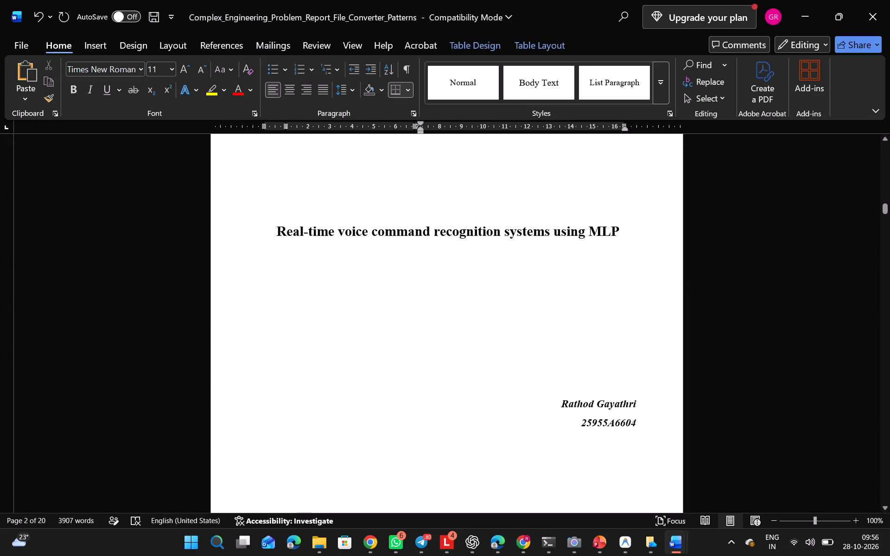
click(623, 234)
scroll(234, 285, left, 1)
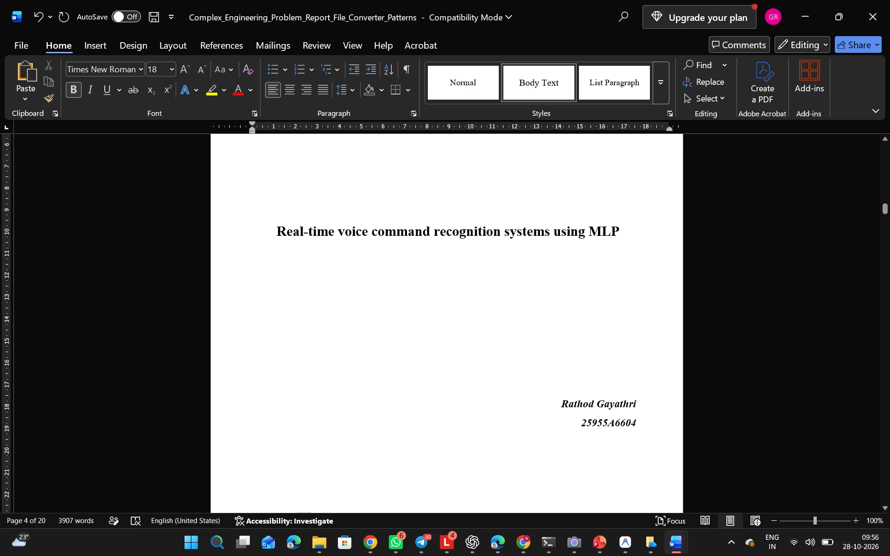
drag(275, 233, 663, 242)
key(ctrl+v)
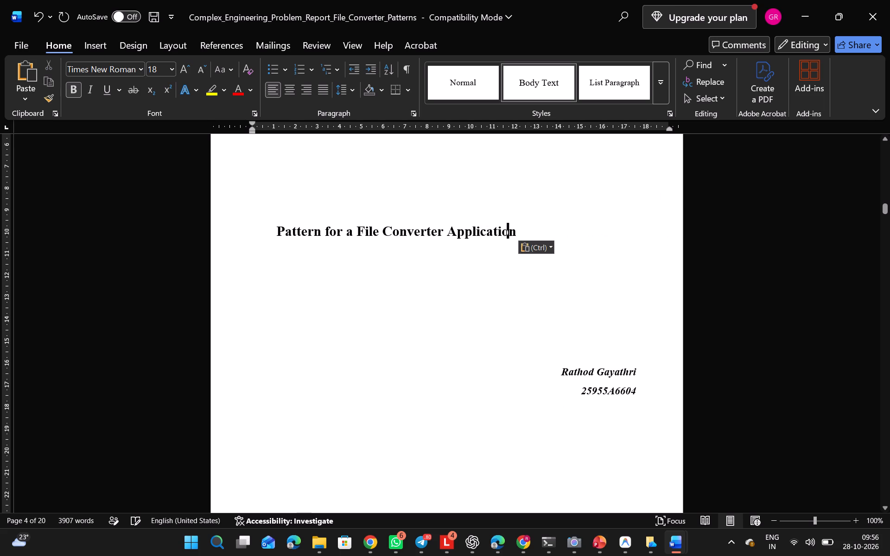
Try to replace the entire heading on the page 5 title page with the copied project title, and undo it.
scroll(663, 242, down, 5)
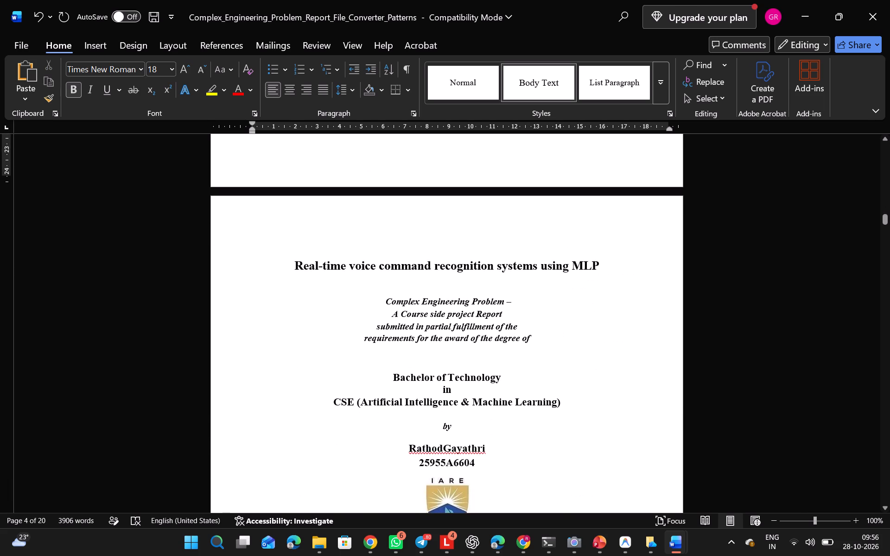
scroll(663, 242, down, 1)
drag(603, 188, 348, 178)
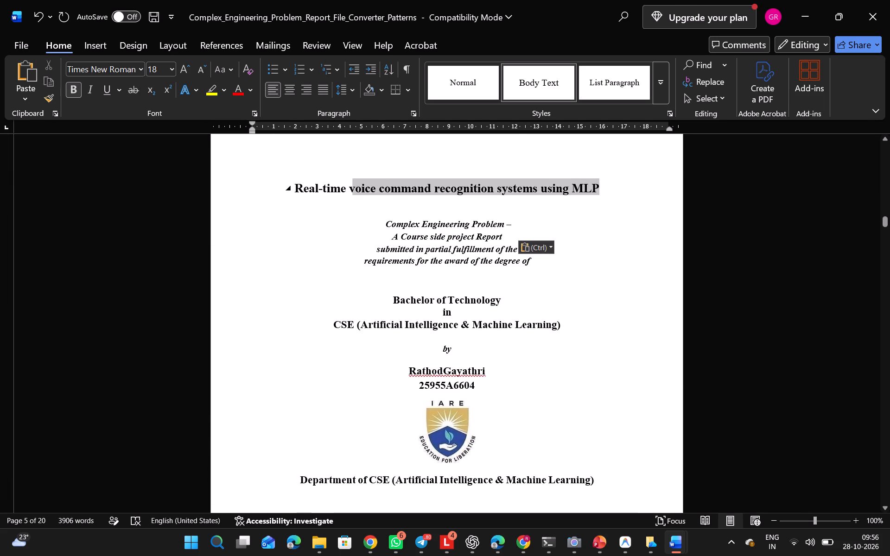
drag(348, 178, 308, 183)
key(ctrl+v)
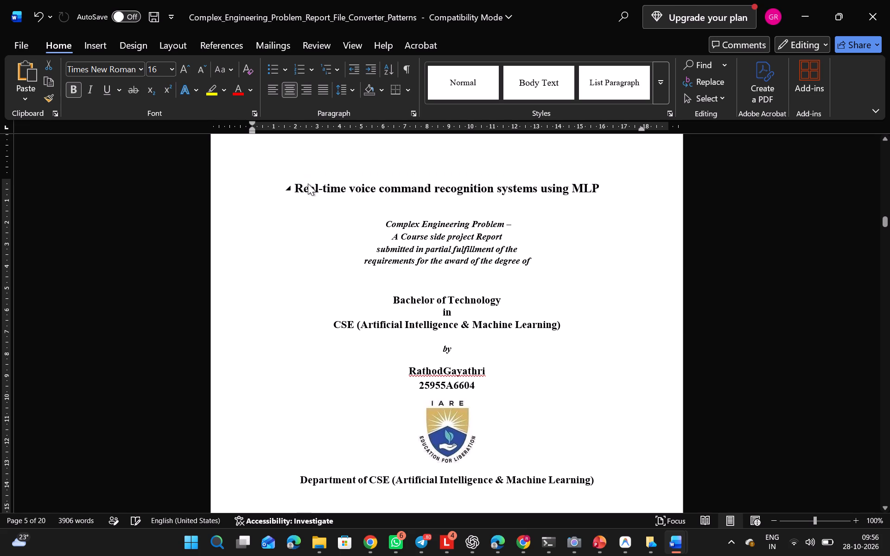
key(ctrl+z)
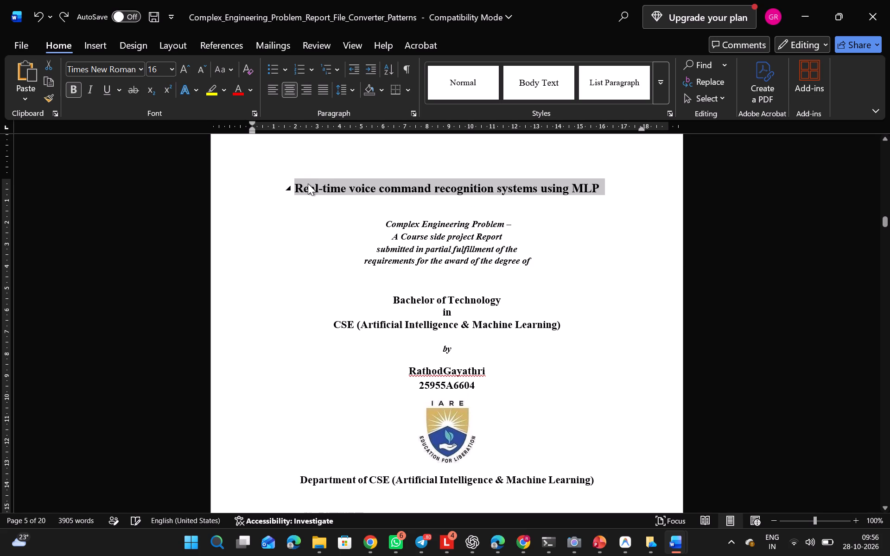
Replace the page 5 title page heading with Pattern for a File Converter Application, removing the leftover old heading text.
click(319, 188)
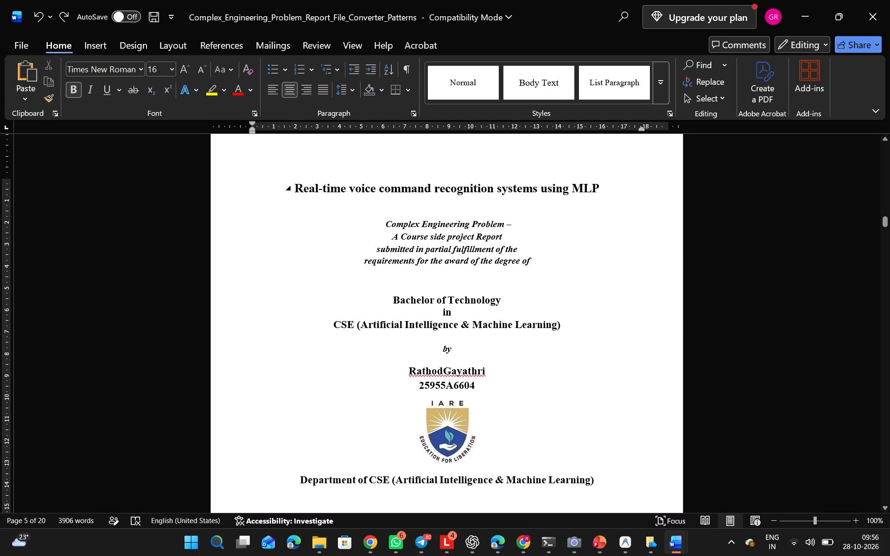
drag(605, 193, 332, 186)
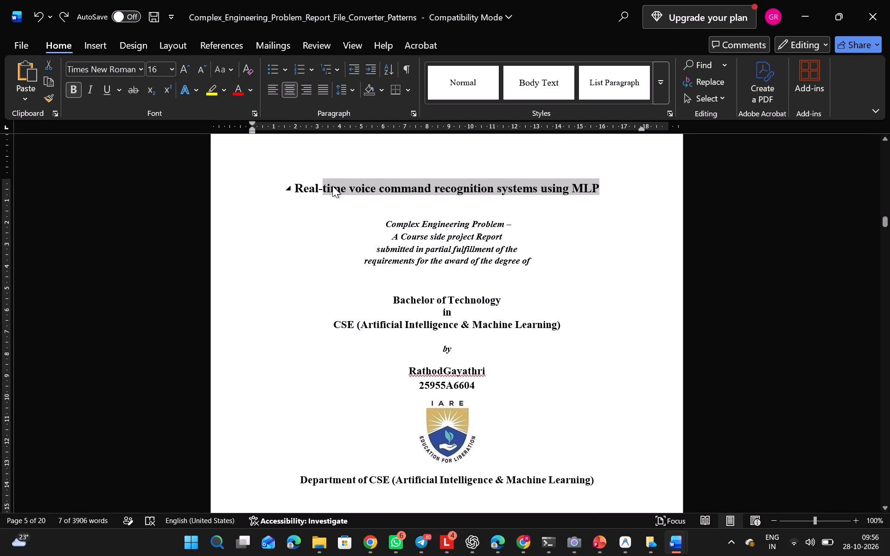
key(ctrl+v)
click(353, 188)
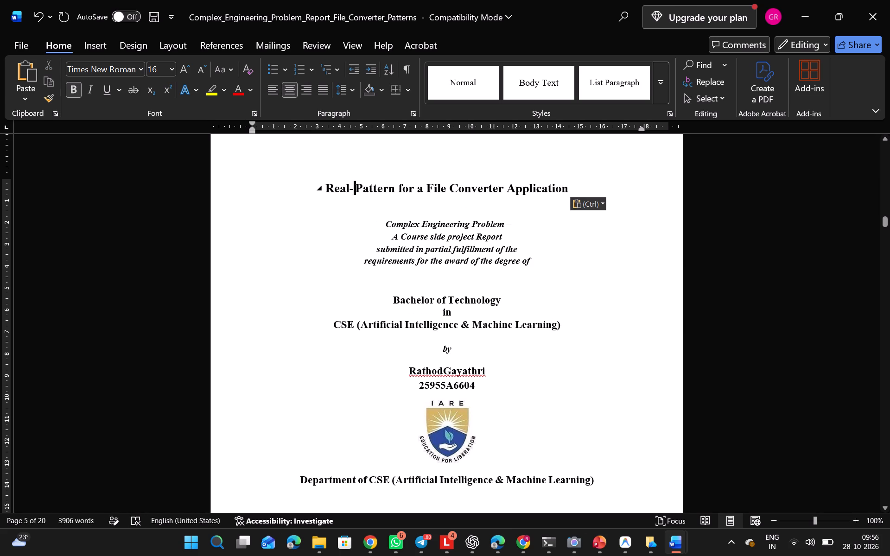
key(BackSpace)
key(BackSpace)
key(BackSpace)
key(BackSpace)
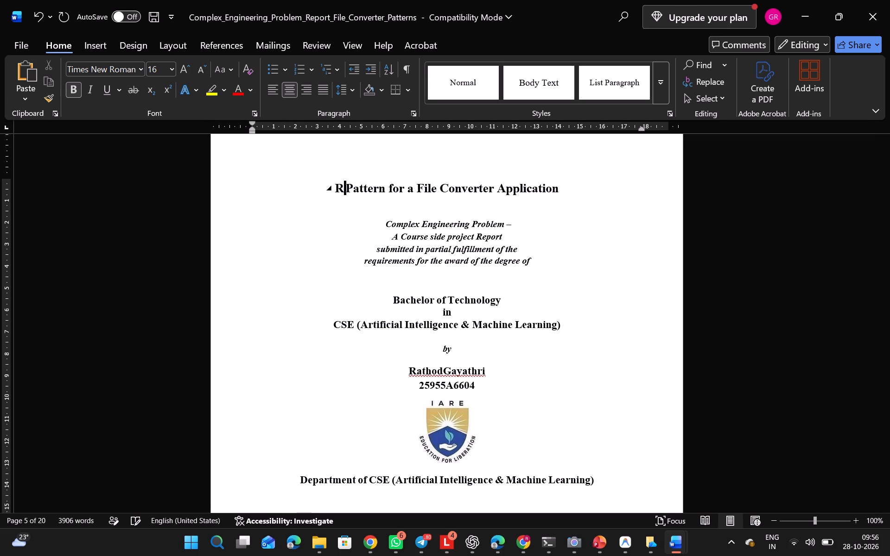
key(BackSpace)
Insert the missing space between the student's first and last names on the title page.
scroll(538, 221, down, 1)
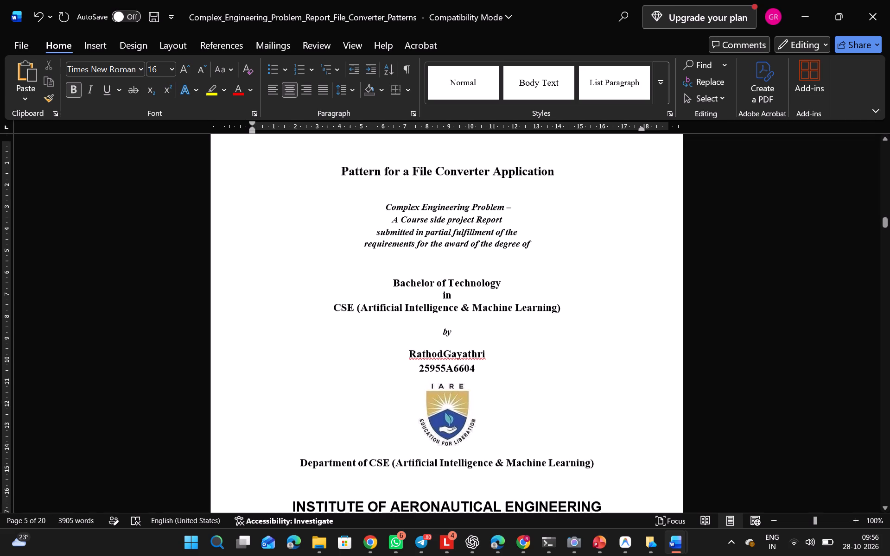
scroll(538, 221, down, 3)
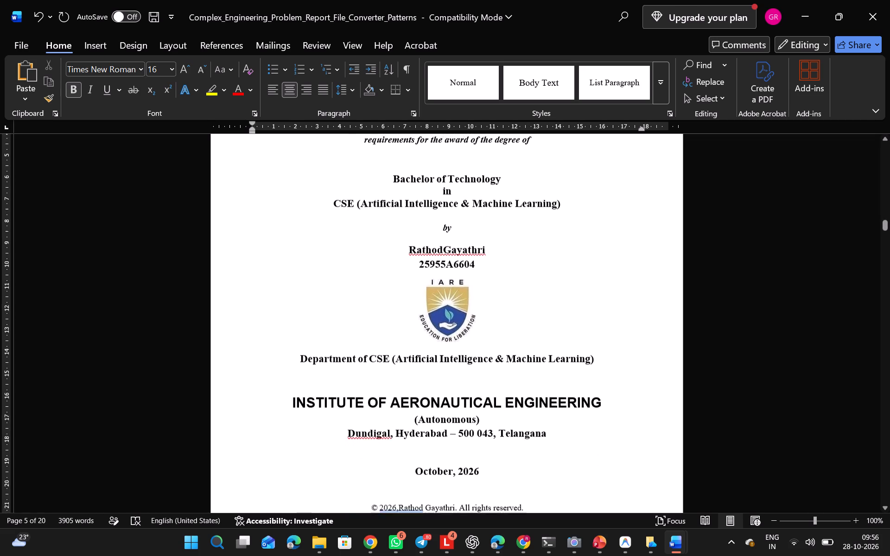
scroll(538, 221, down, 1)
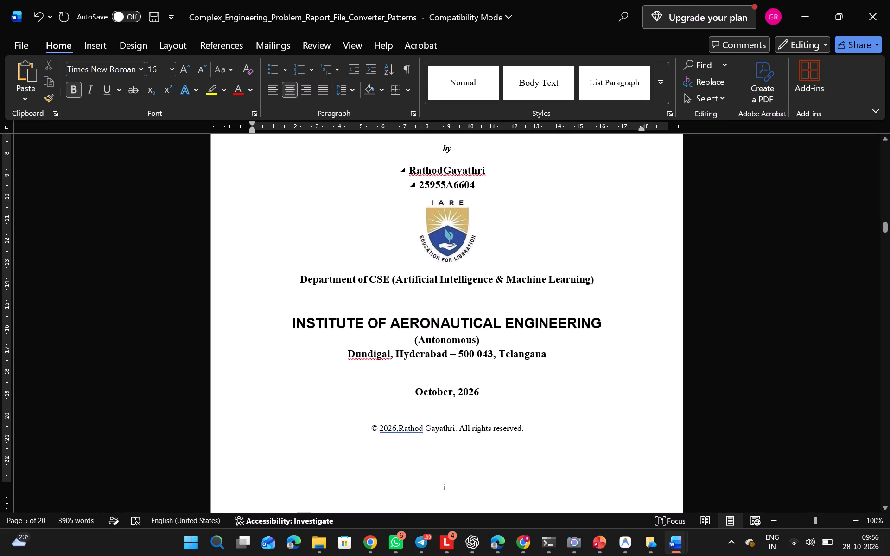
click(445, 167)
key(space)
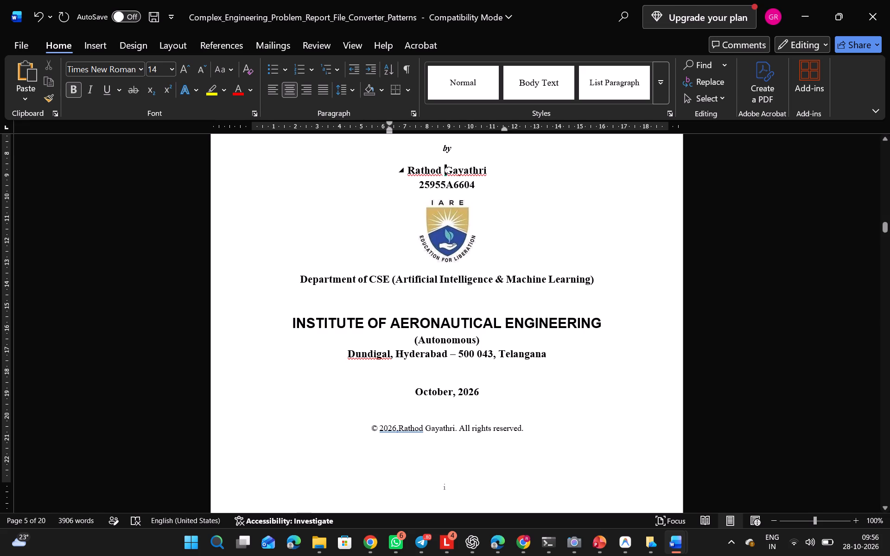
Replace the project title in the Certificate paragraph on page 7 with Pattern for a File Converter Application, followed by a space.
scroll(447, 168, down, 2)
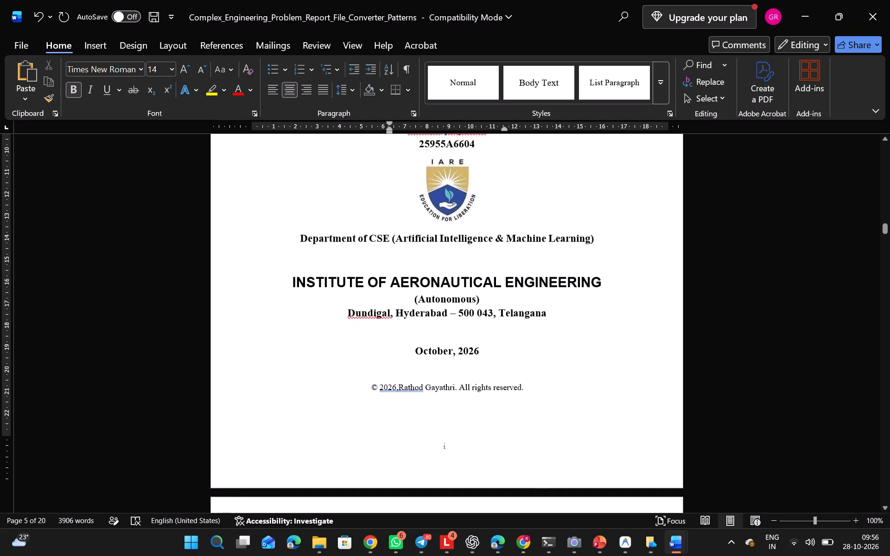
scroll(447, 168, down, 8)
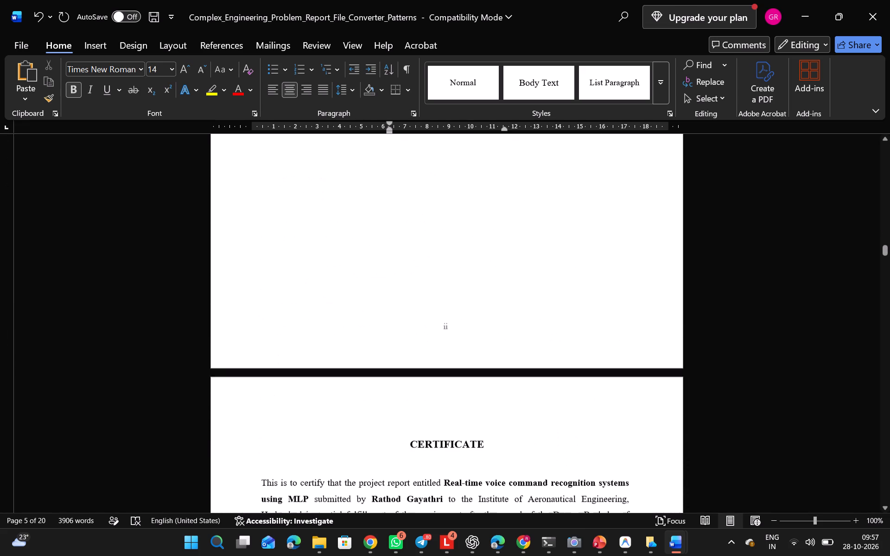
scroll(447, 168, up, 2)
scroll(447, 168, down, 4)
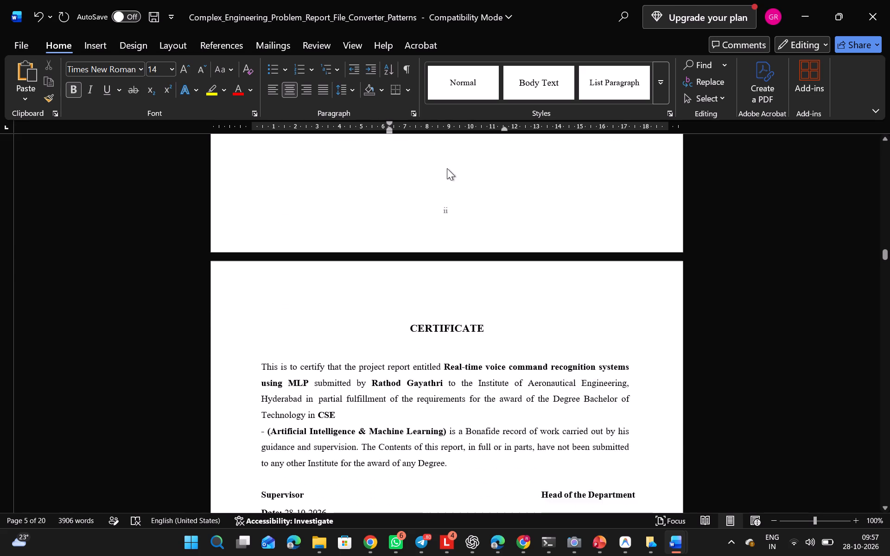
scroll(447, 168, down, 3)
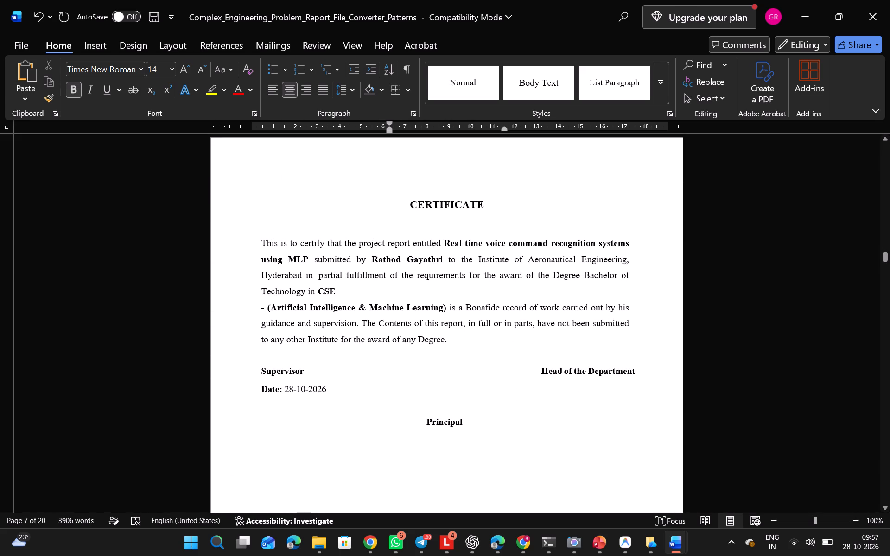
drag(445, 241, 308, 259)
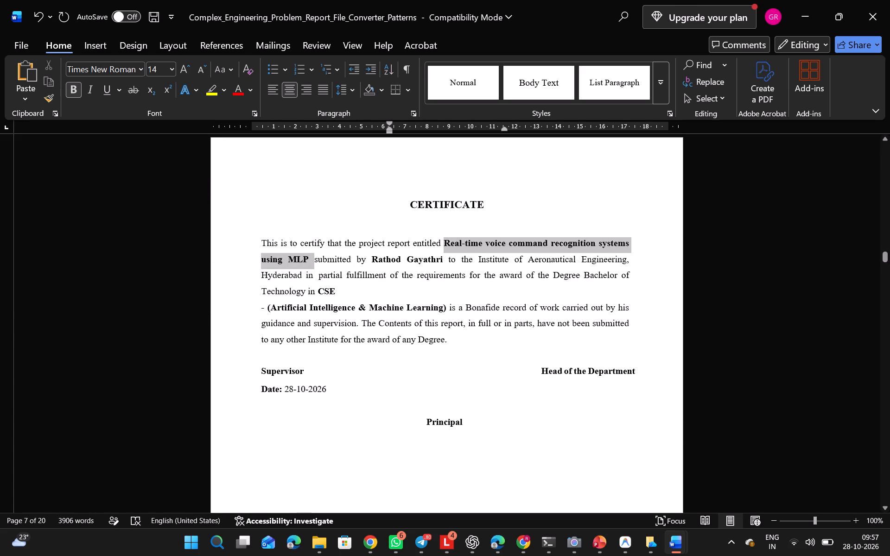
drag(308, 259, 309, 259)
key(ctrl+v)
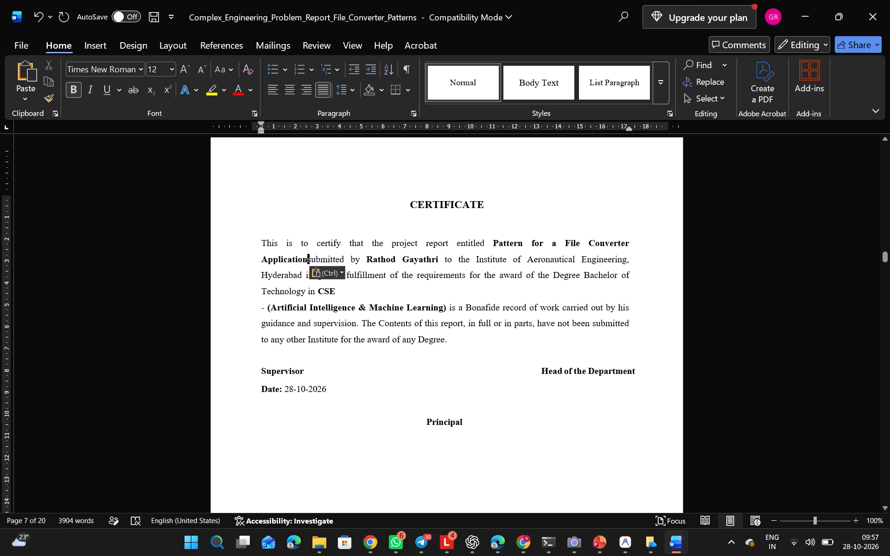
key(space)
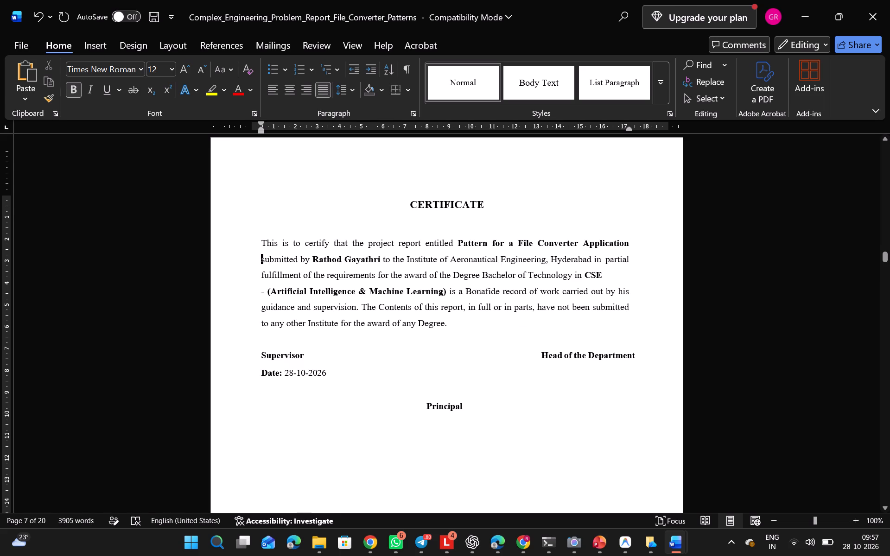
scroll(508, 320, down, 1)
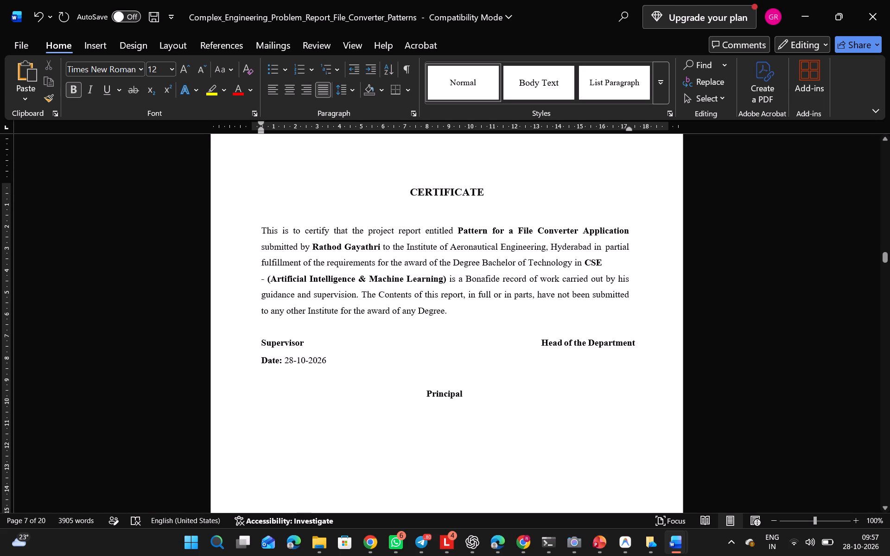
click(623, 535)
click(742, 449)
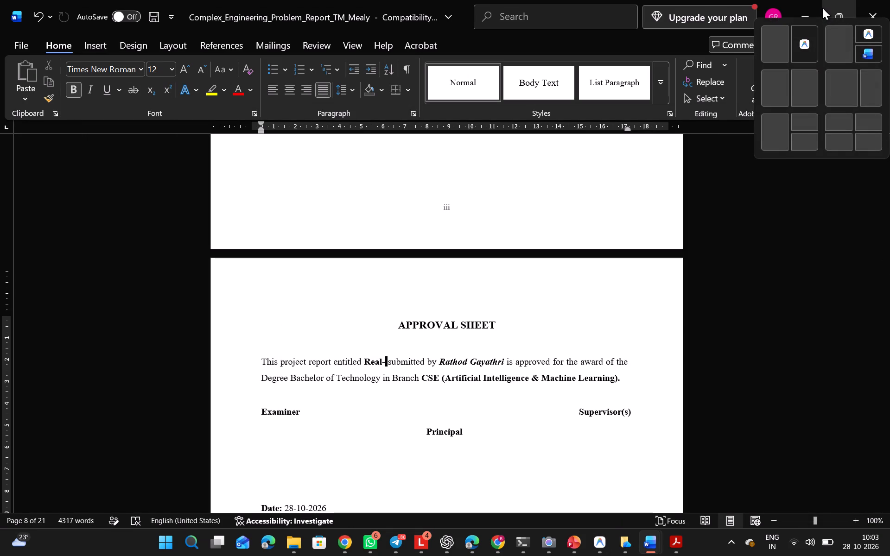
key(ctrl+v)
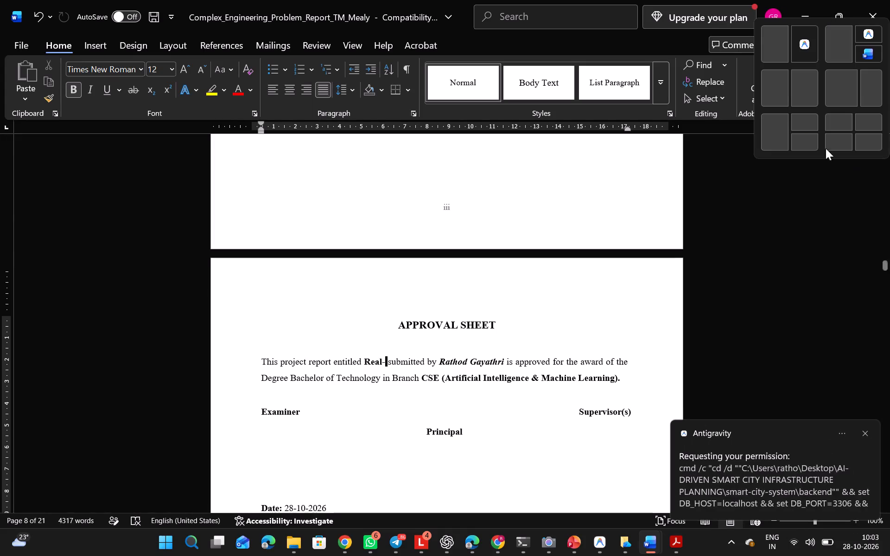
In Antigravity, allow the build backend with security fix command for this time, and return to Word.
click(769, 478)
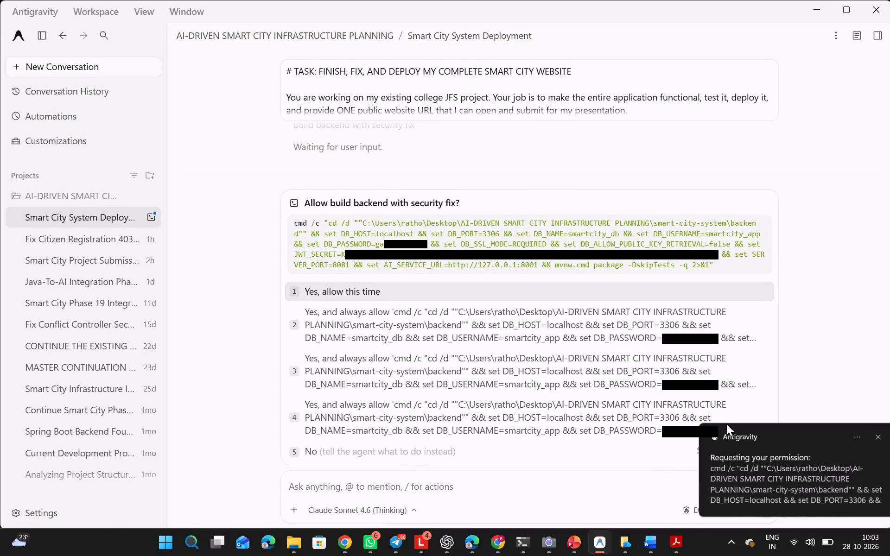
click(760, 459)
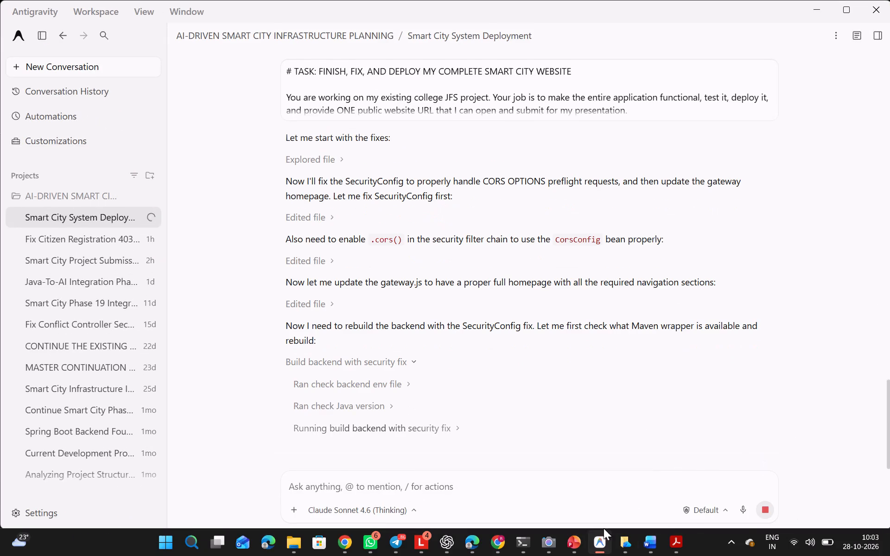
click(600, 546)
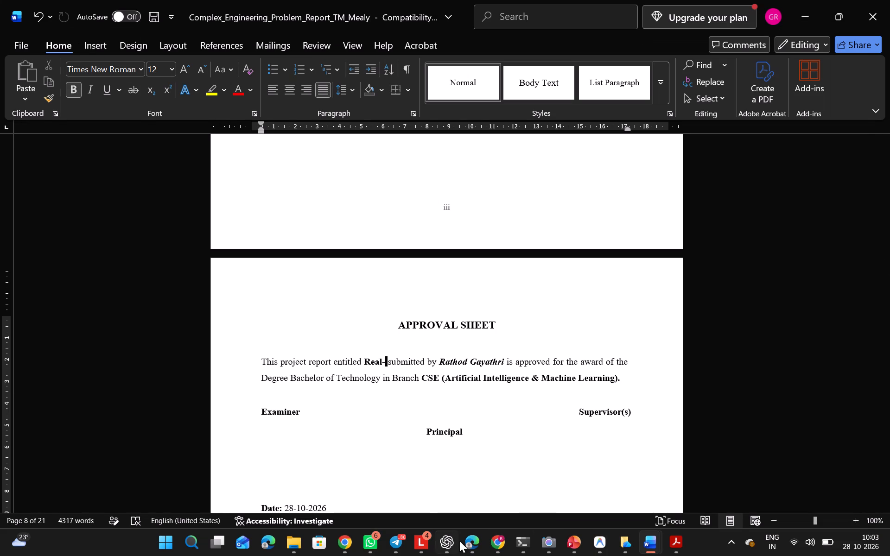
Switch to the AAT-II page in Edge and copy the ACSD31 question "Build TM to simulate Mealy machine" again.
click(467, 544)
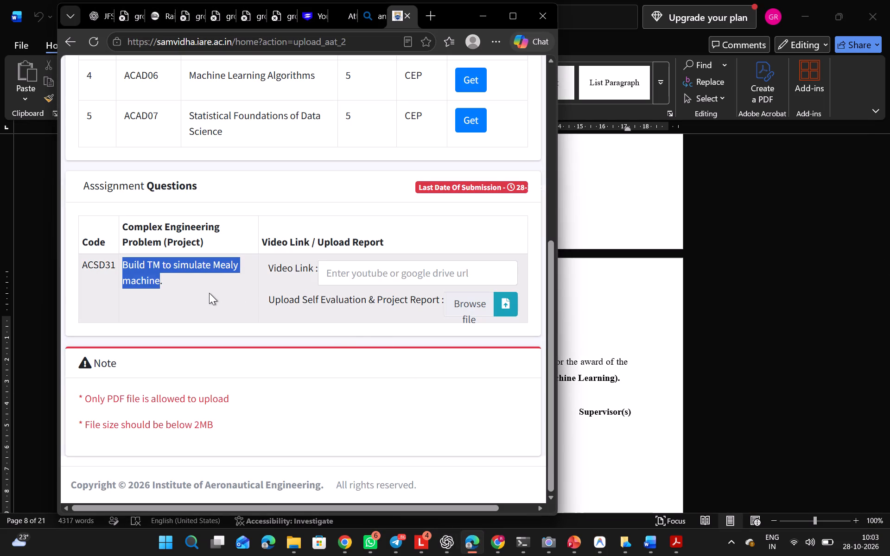
click(209, 293)
drag(158, 279, 123, 261)
key(ctrl+c)
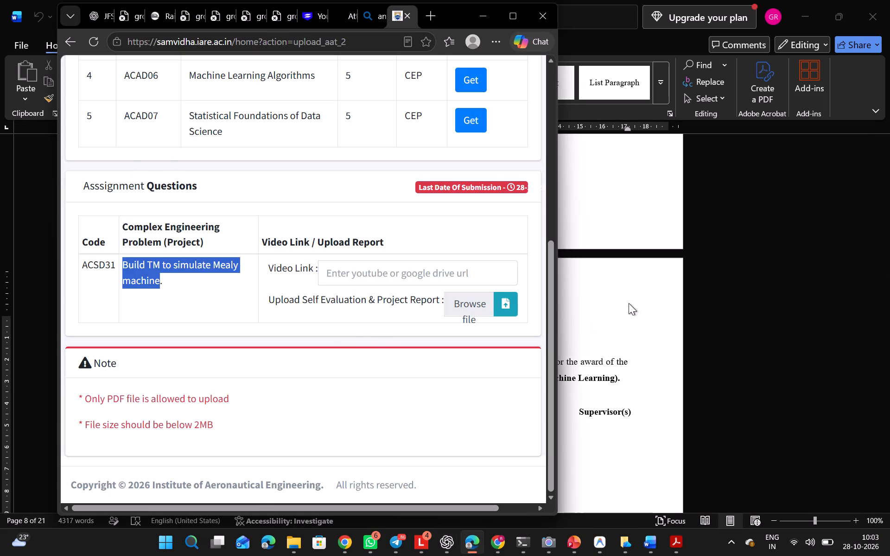
Return to the TM_Mealy report in Word and replace the page 4 cover title with the copied "Build TM to simulate Mealy machine".
click(629, 303)
scroll(629, 303, up, 20)
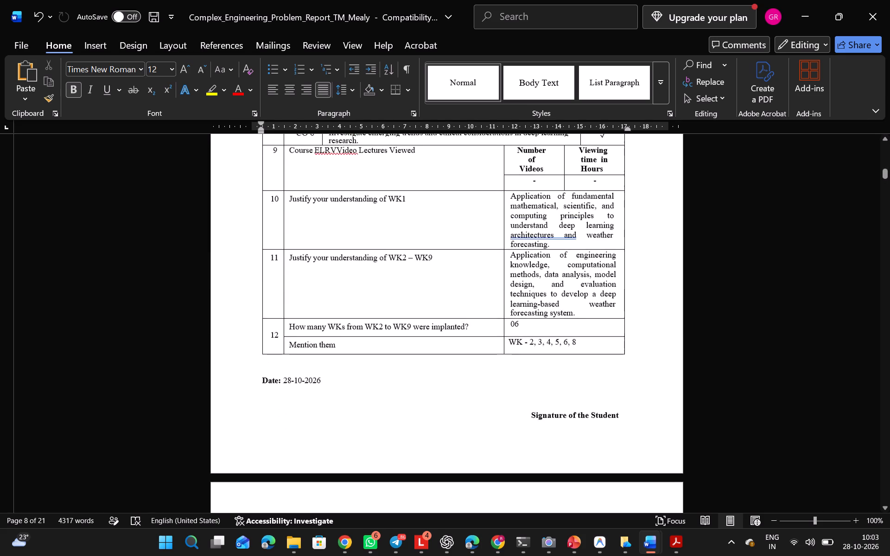
scroll(629, 303, down, 3)
scroll(629, 303, up, 5)
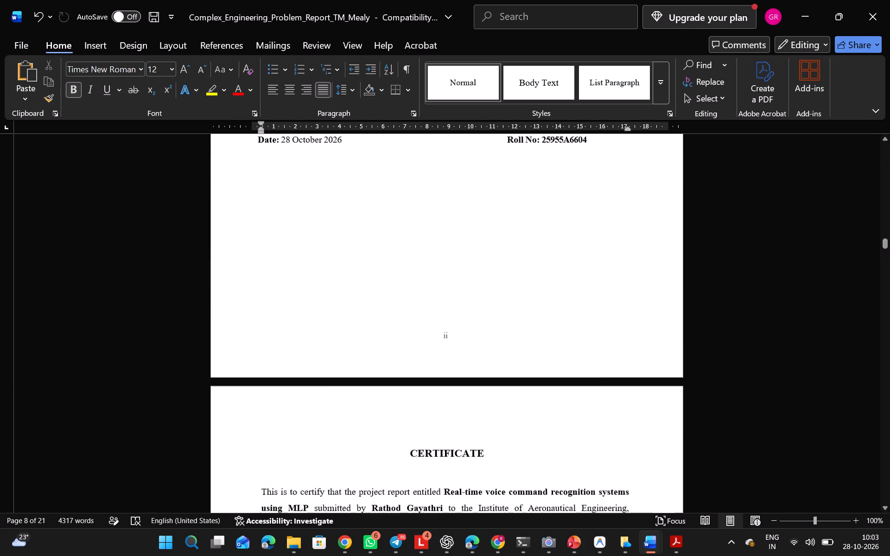
scroll(629, 303, up, 4)
scroll(629, 303, down, 1)
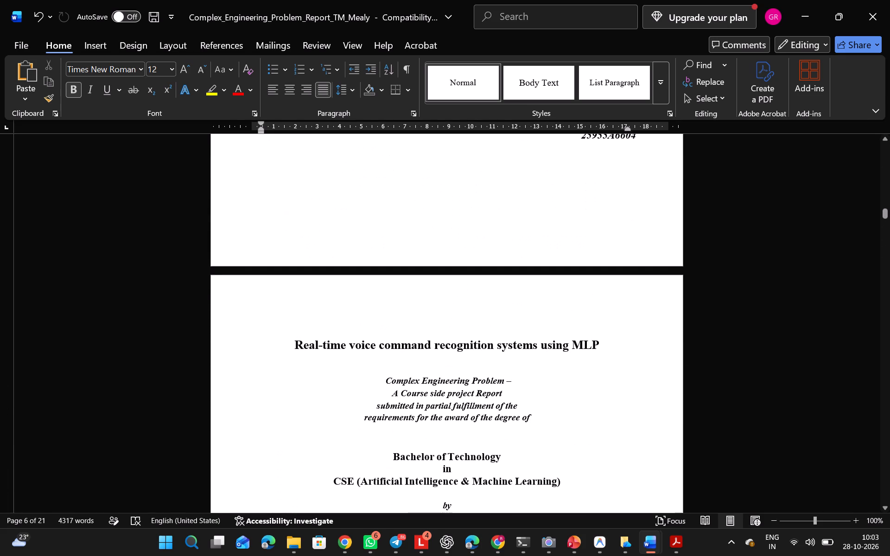
scroll(629, 303, up, 2)
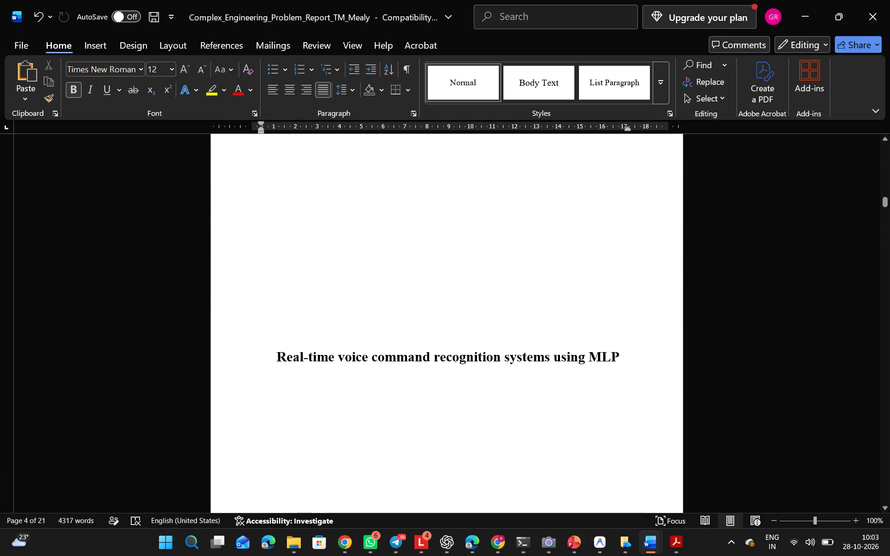
drag(624, 358, 276, 361)
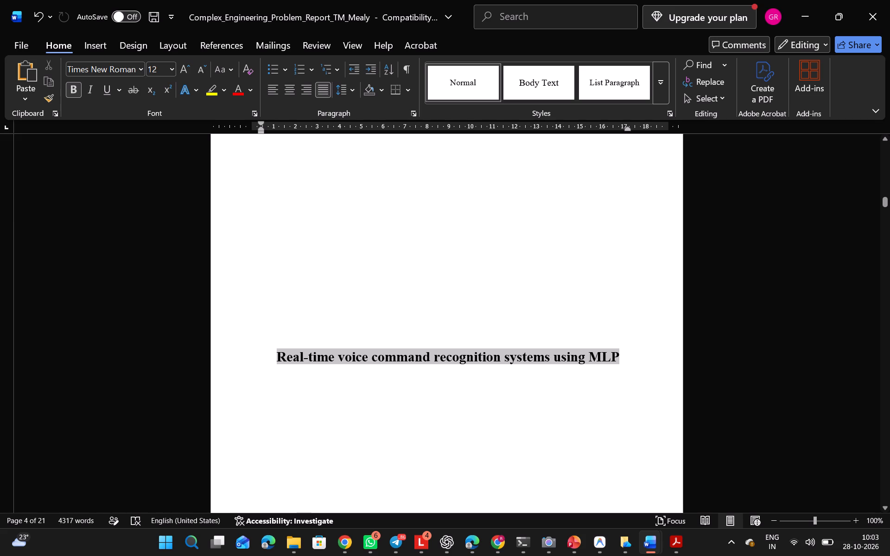
drag(276, 361, 277, 361)
key(ctrl+v)
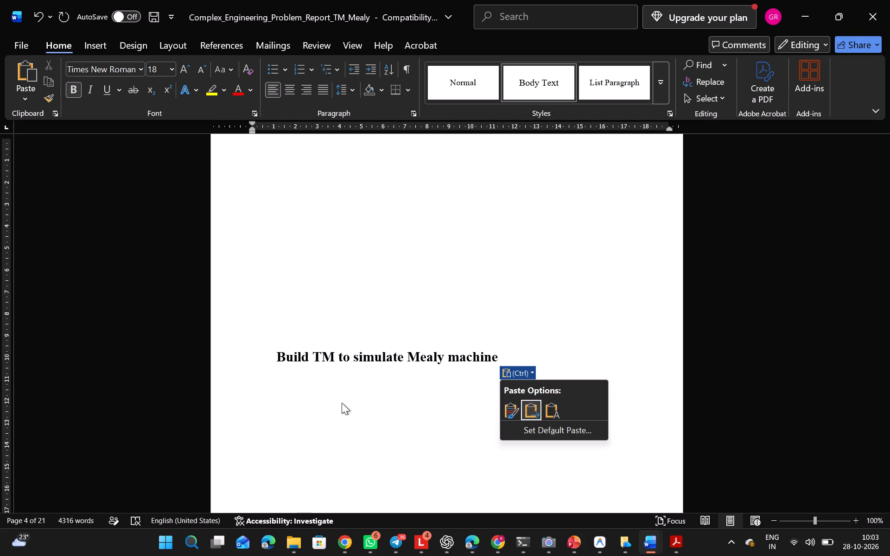
click(342, 403)
Shift the new page 4 cover title toward the page centre by inserting spaces before "Build".
click(280, 356)
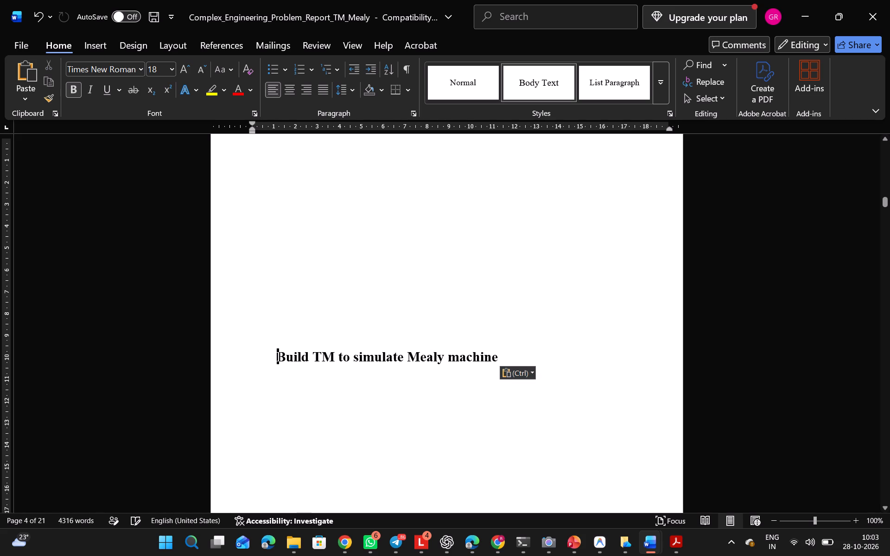
key(space)
key(space)
key(space)
key(space)
key(space)
key(space)
key(space)
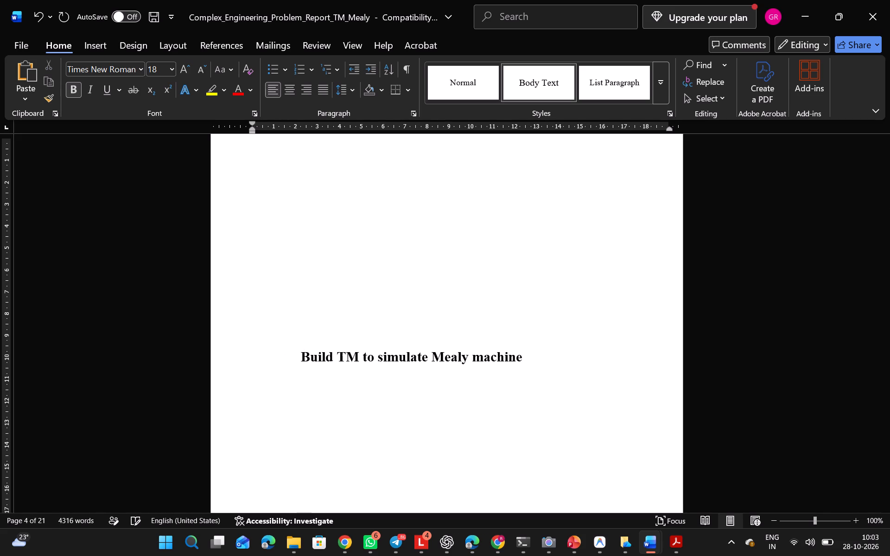
key(space)
key(space)
key(space)
key(space)
Copy the page 4 cover title, paste it over the voice command title on page 5, and delete the leftover "Re" before it.
scroll(280, 356, down, 4)
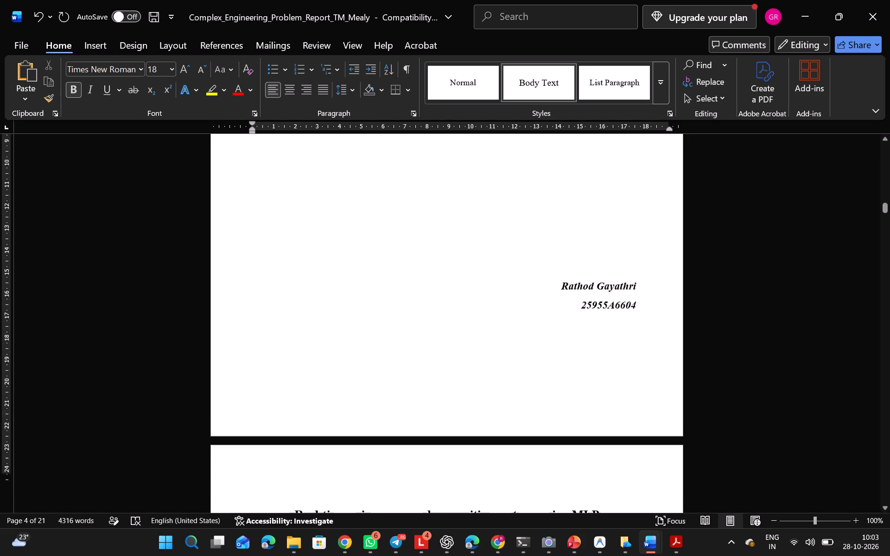
scroll(280, 356, down, 1)
scroll(280, 356, up, 2)
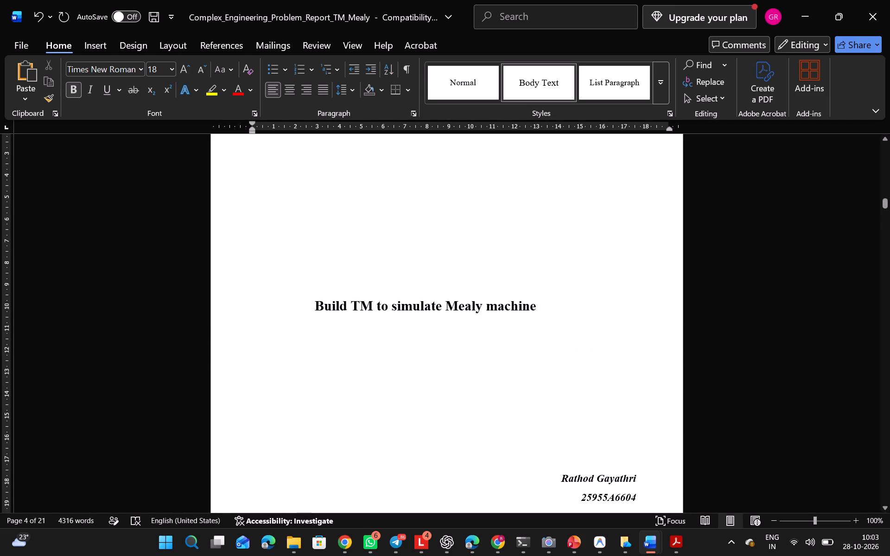
drag(535, 303, 341, 311)
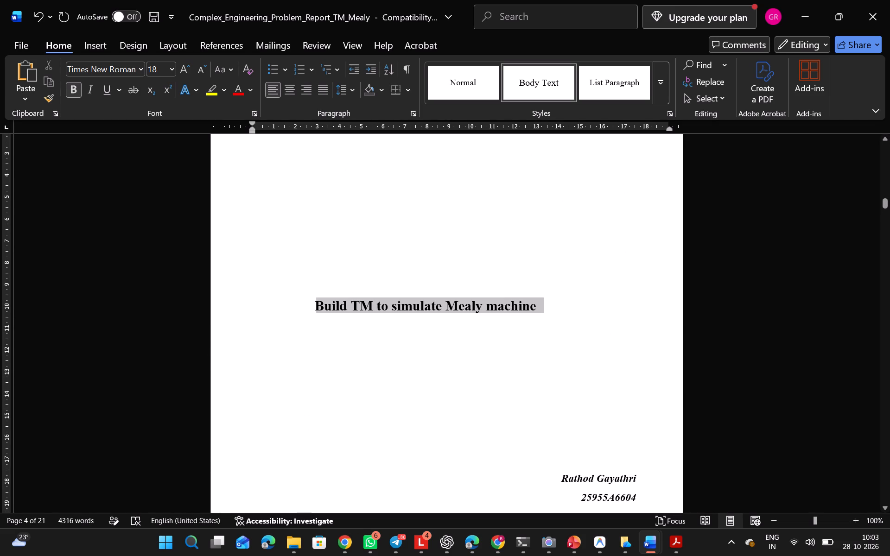
drag(341, 311, 331, 310)
key(ctrl+c)
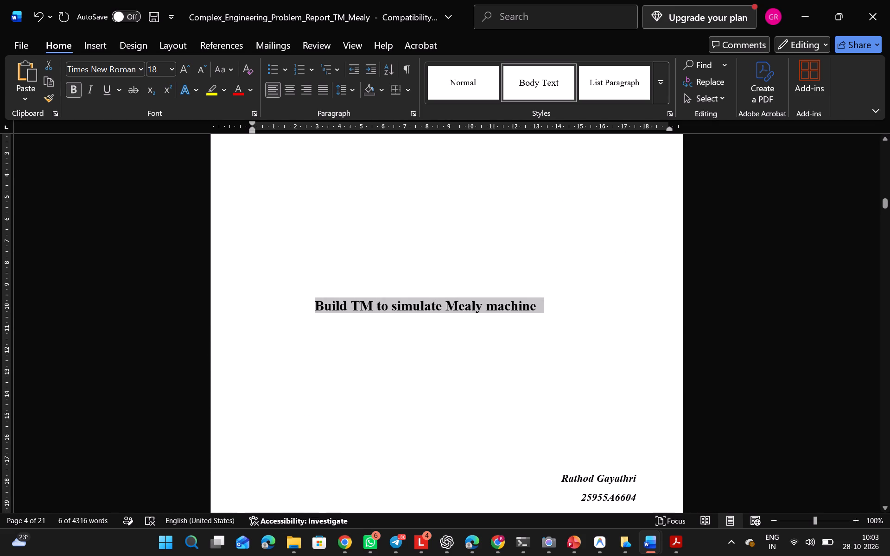
click(412, 392)
scroll(412, 392, down, 4)
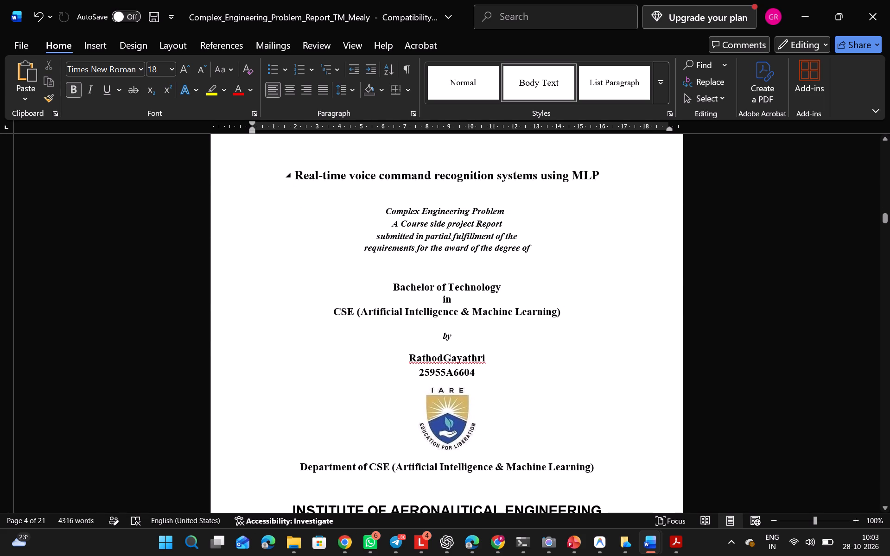
drag(599, 177, 311, 179)
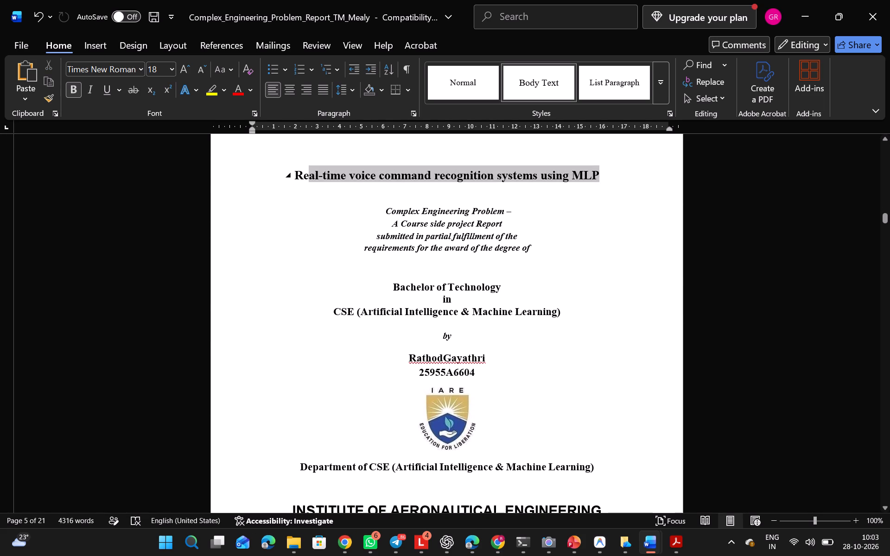
drag(311, 179, 309, 176)
key(ctrl+v)
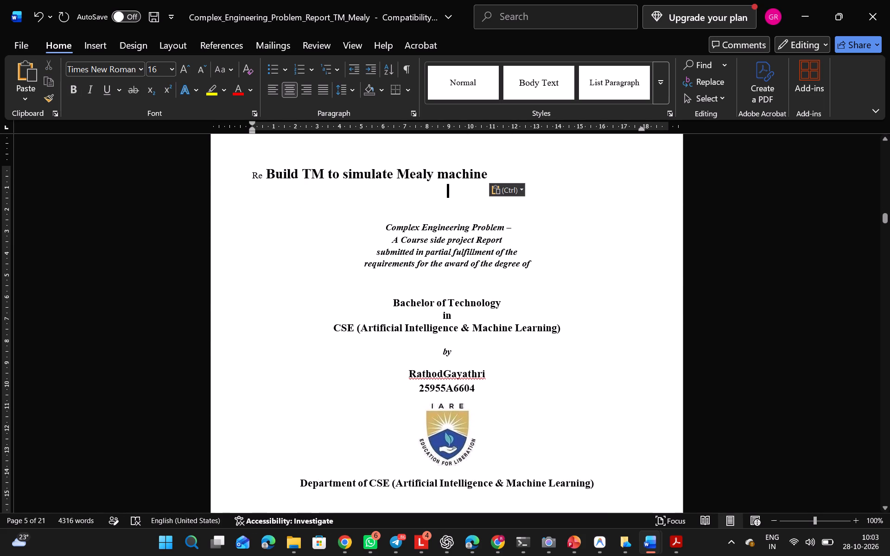
click(266, 174)
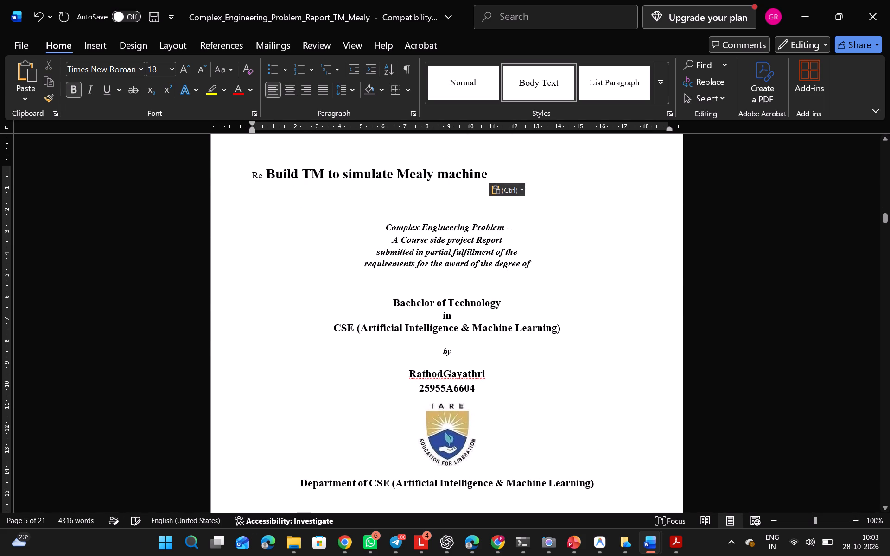
key(BackSpace)
key(BackSpace)
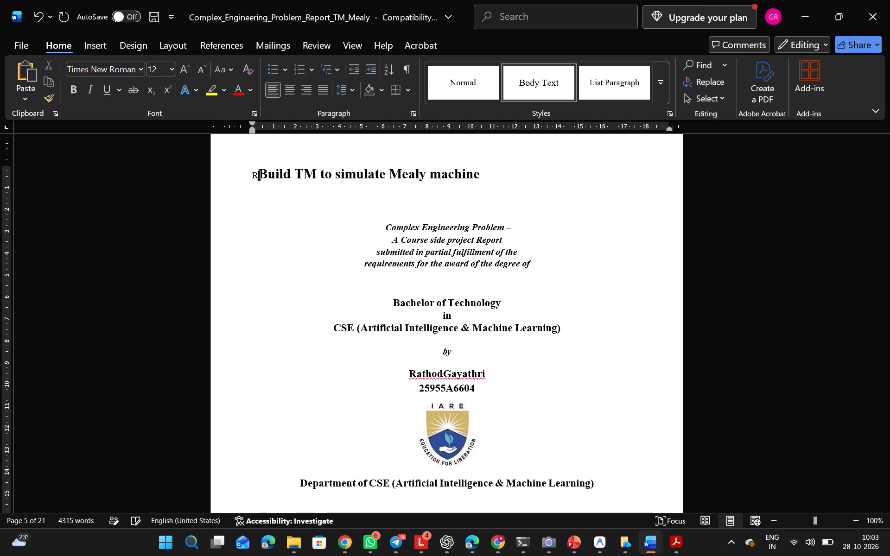
key(BackSpace)
Shift the page 5 title toward the page centre by inserting spaces before "Build".
key(space)
key(space)
key(space)
key(space)
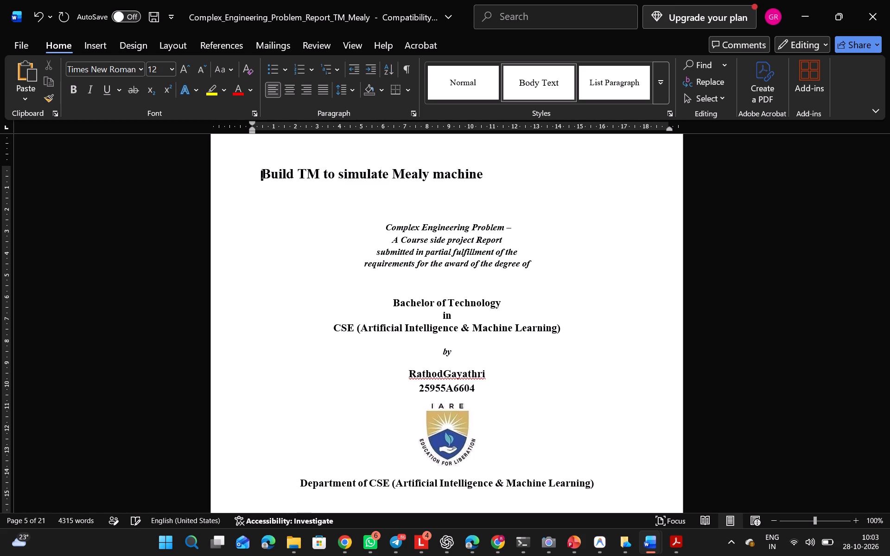
key(space)
key(space)
key(space)
key(space)
key(space)
key(space)
key(space)
key(space)
key(space)
key(space)
key(space)
key(space)
key(space)
key(space)
key(space)
key(space)
key(space)
key(space)
key(space)
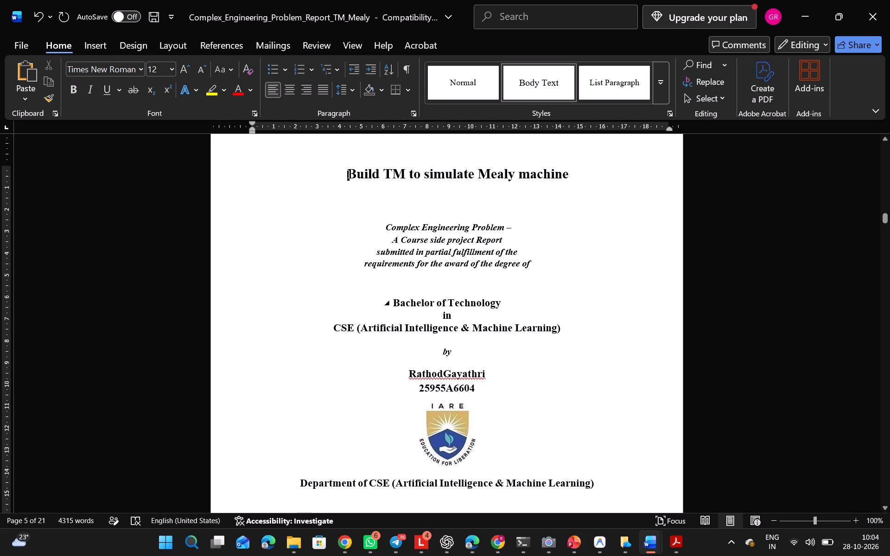
Replace "Real-time voice command recognition systems using MLP" in the Certificate paragraph with the copied "Build TM to simulate Mealy machine" title.
scroll(509, 288, down, 3)
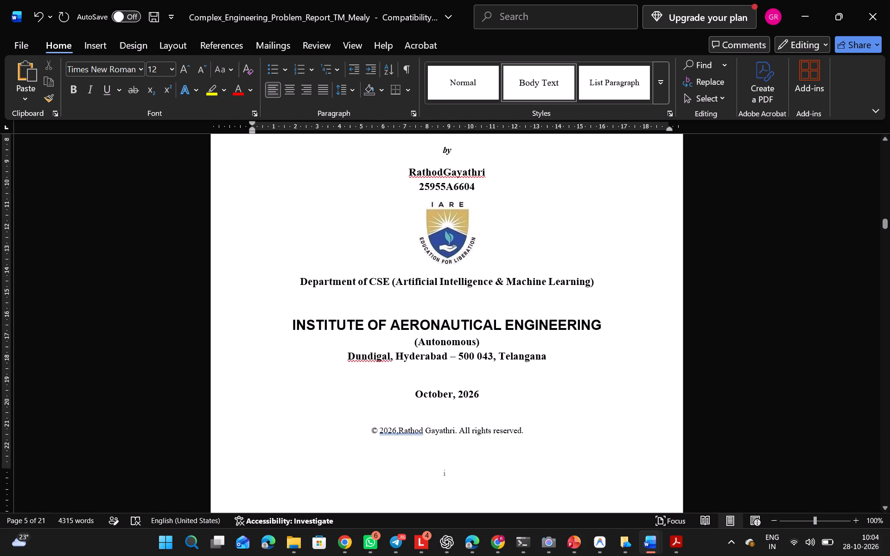
scroll(509, 288, down, 1)
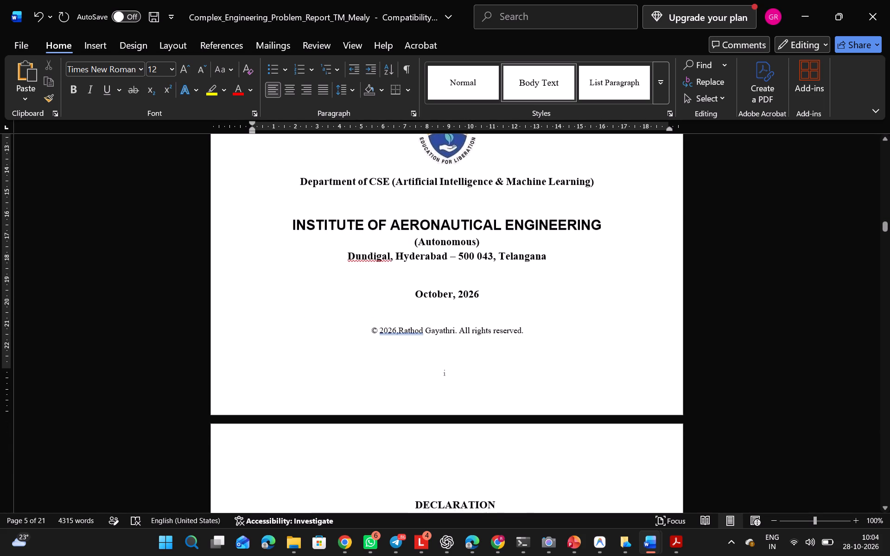
scroll(509, 288, down, 6)
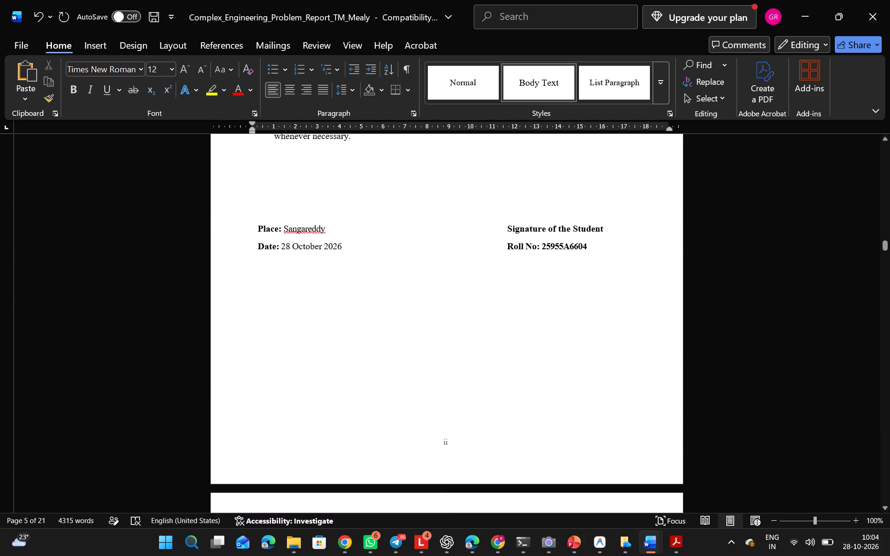
scroll(509, 288, down, 2)
scroll(509, 288, up, 2)
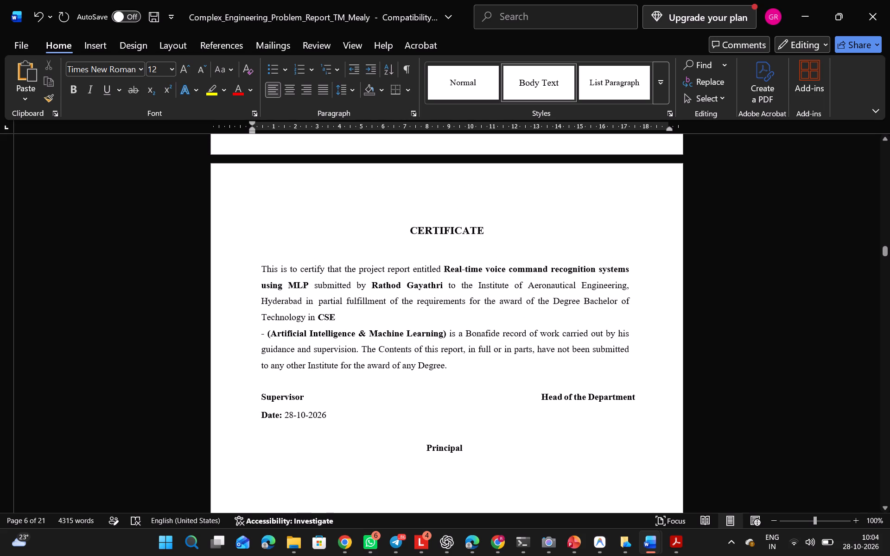
drag(446, 269, 612, 260)
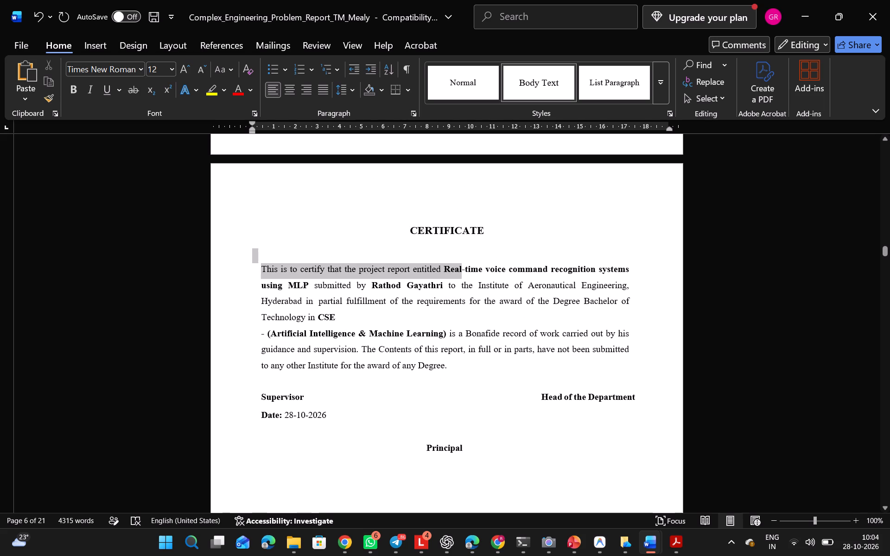
drag(612, 260, 304, 286)
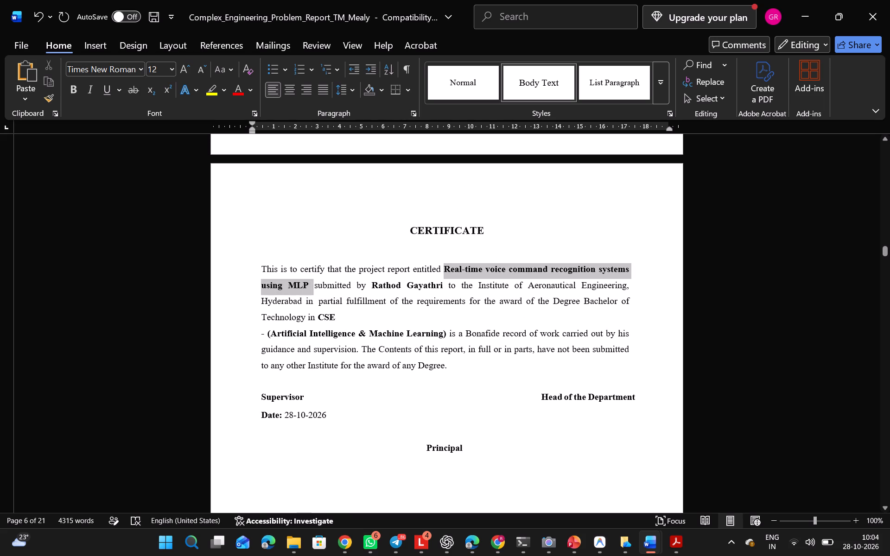
drag(304, 286, 313, 287)
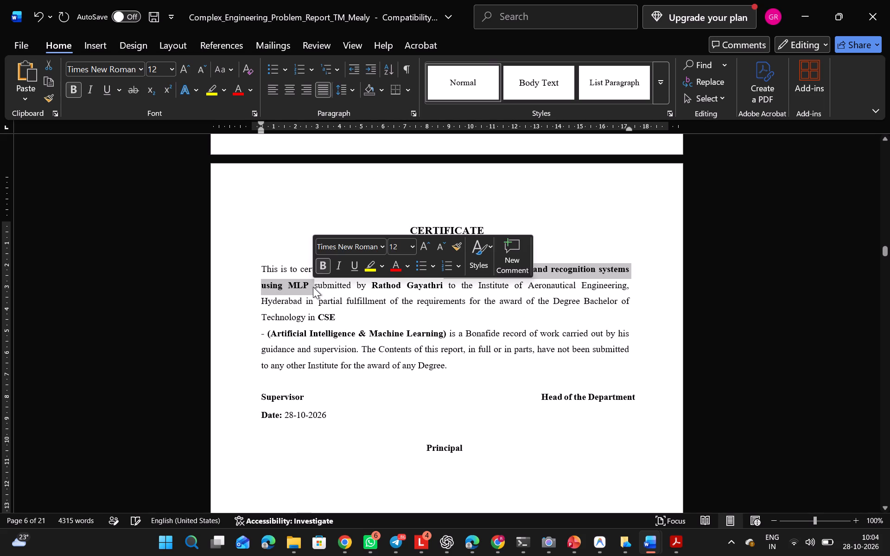
key(ctrl+v)
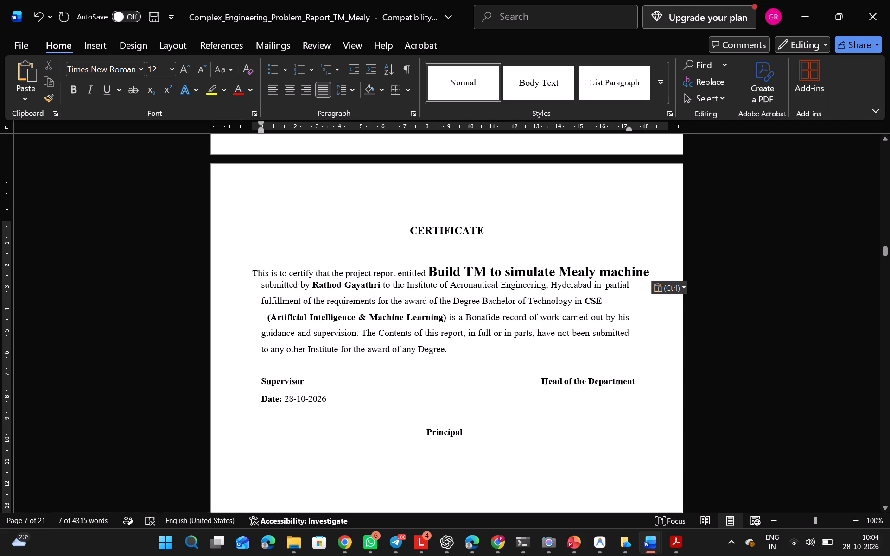
Format the pasted project title in the Certificate paragraph as 12 pt bold.
click(432, 270)
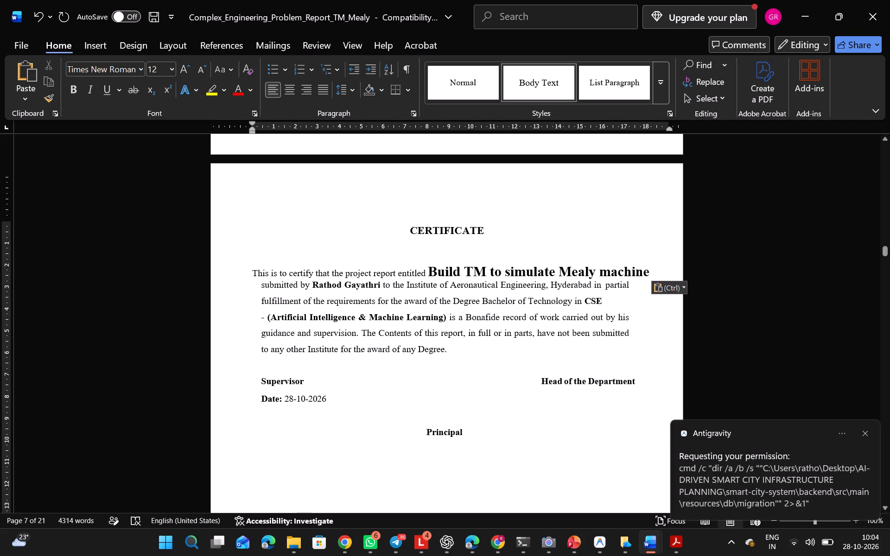
drag(429, 267, 652, 268)
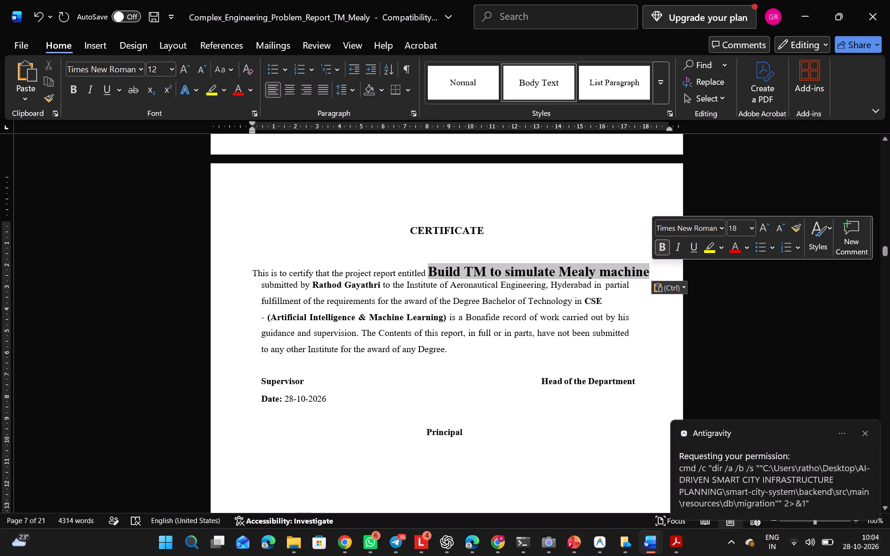
click(665, 247)
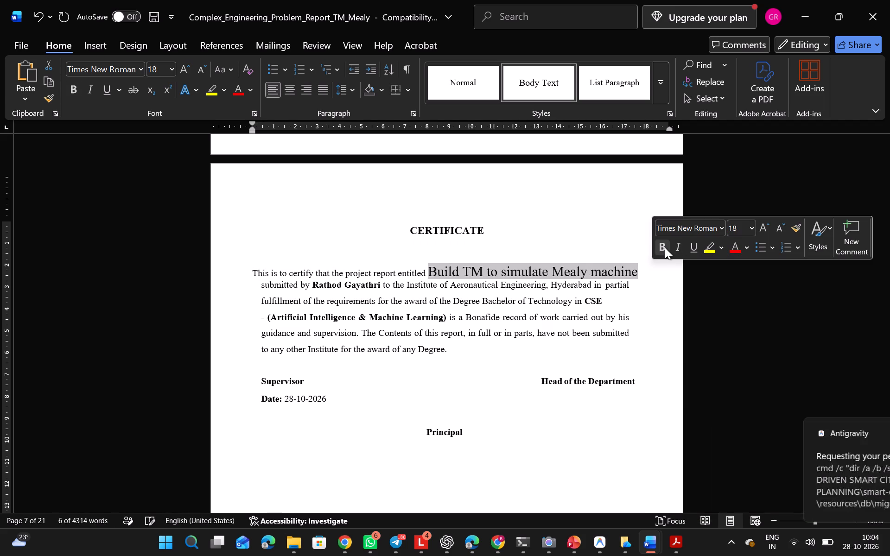
click(735, 229)
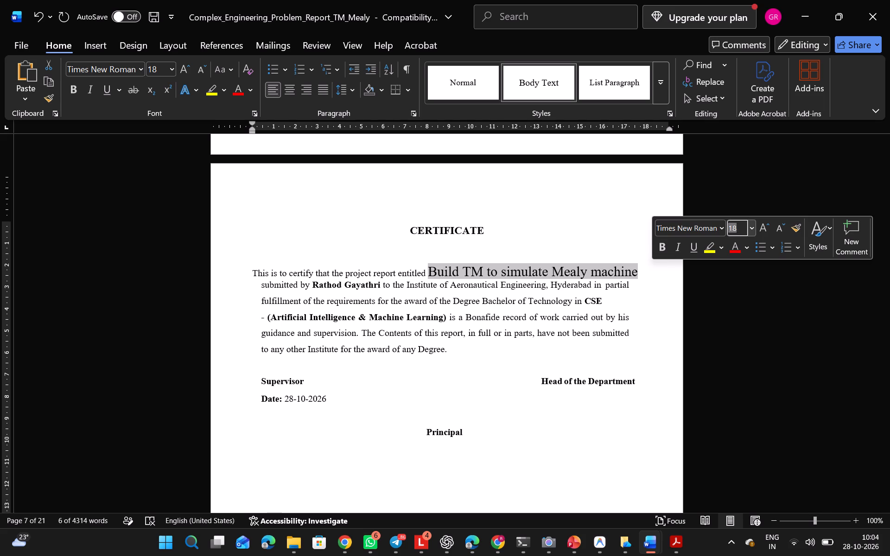
text(12)
key(Return)
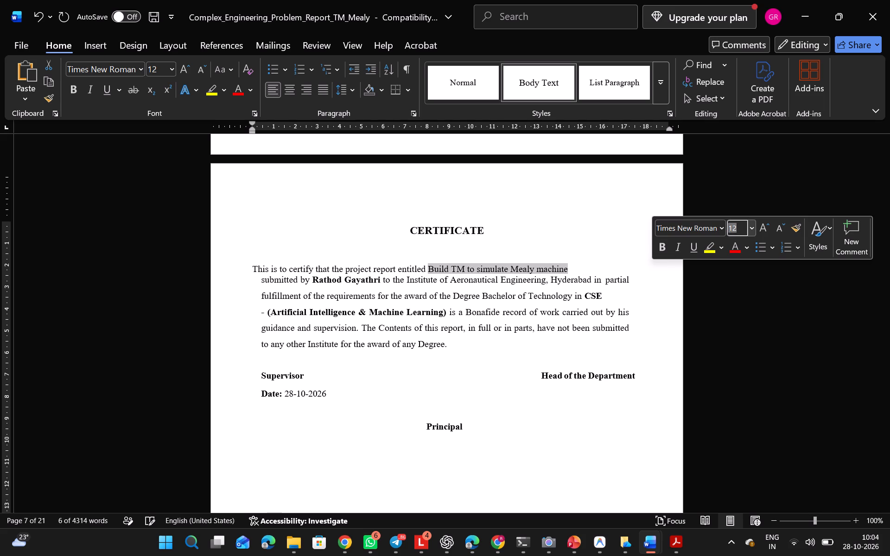
click(665, 248)
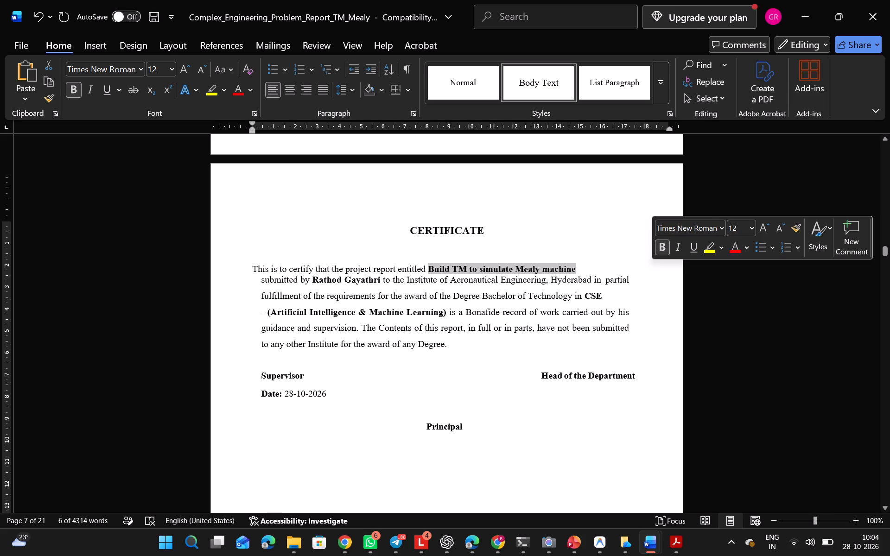
click(648, 305)
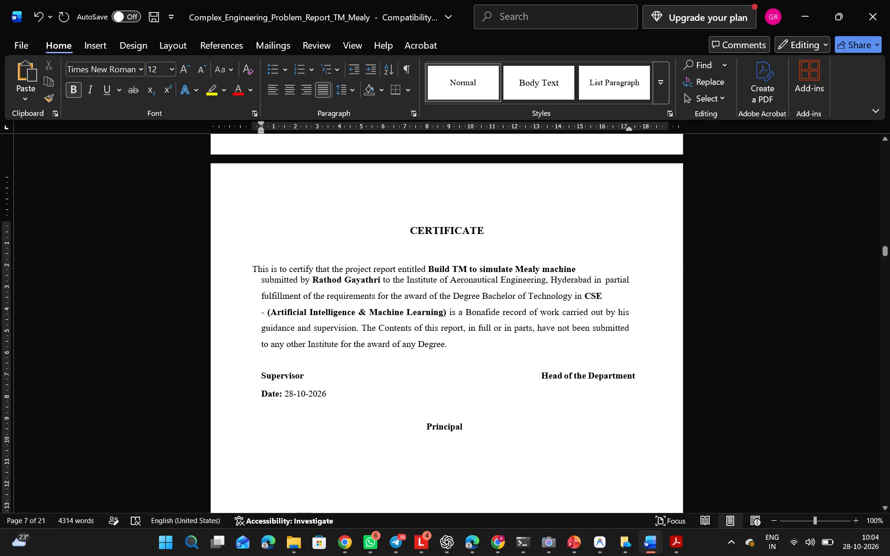
Join the broken lines of the Certificate text into one continuous paragraph, with a space between "machine" and "submitted".
click(262, 280)
key(BackSpace)
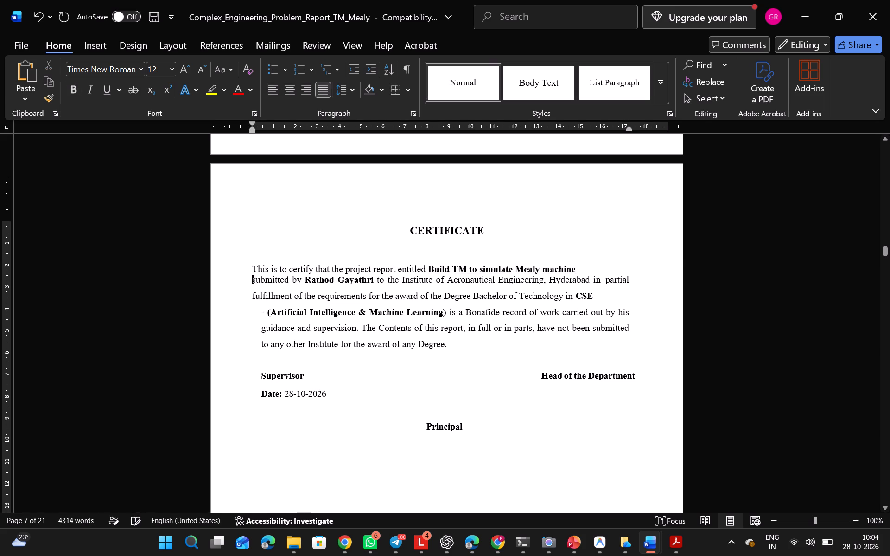
key(BackSpace)
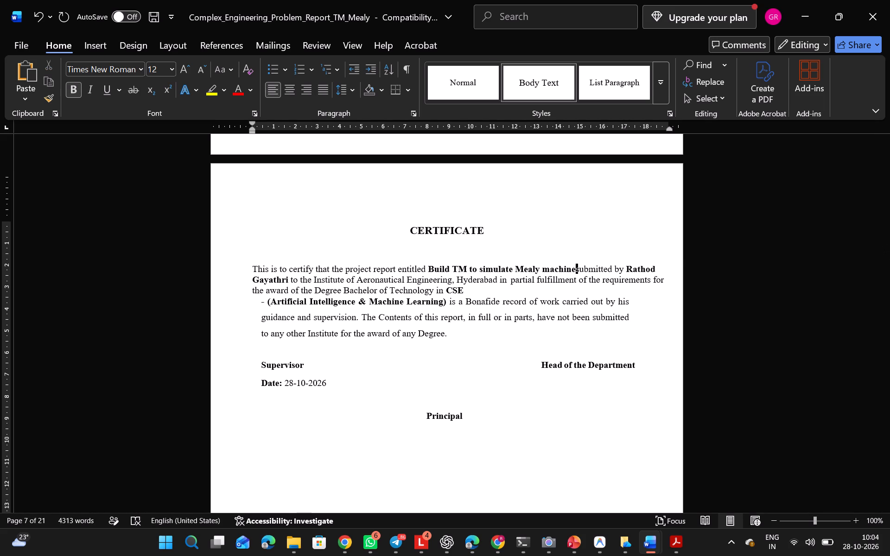
key(space)
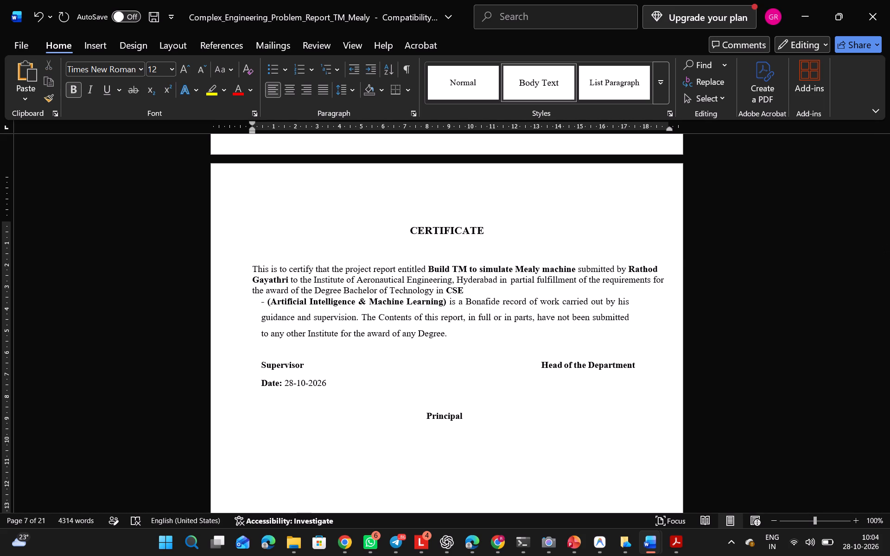
click(260, 304)
key(BackSpace)
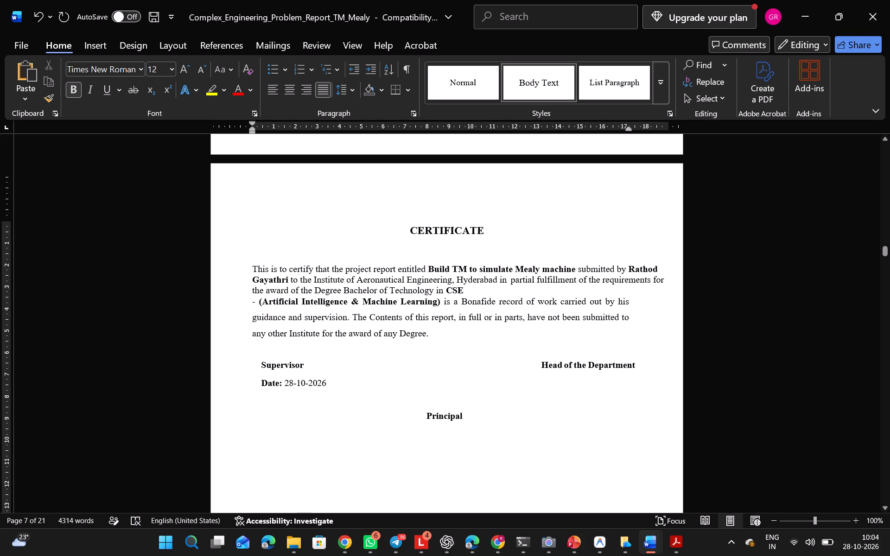
key(BackSpace)
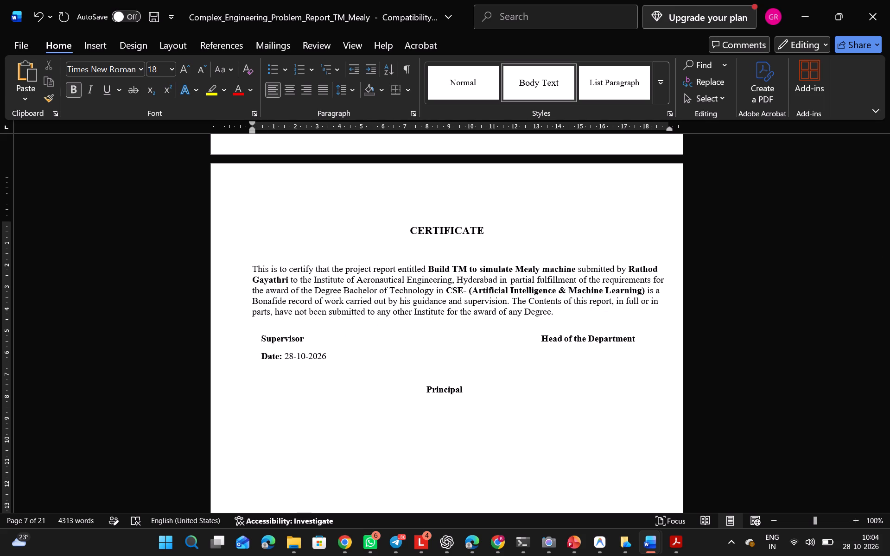
click(393, 359)
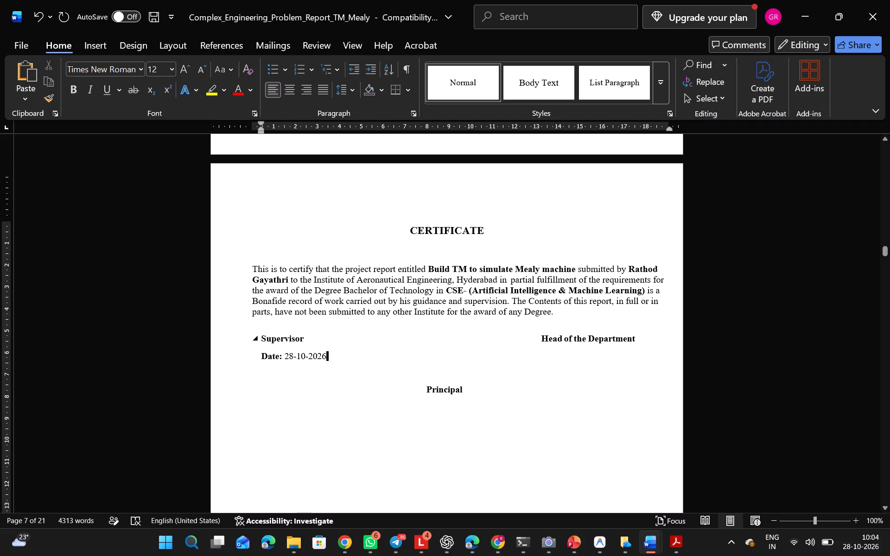
Paste the copied "Build TM to simulate Mealy machine" title before "submitted" on the Approval Sheet and set it to 12 pt.
scroll(676, 378, down, 1)
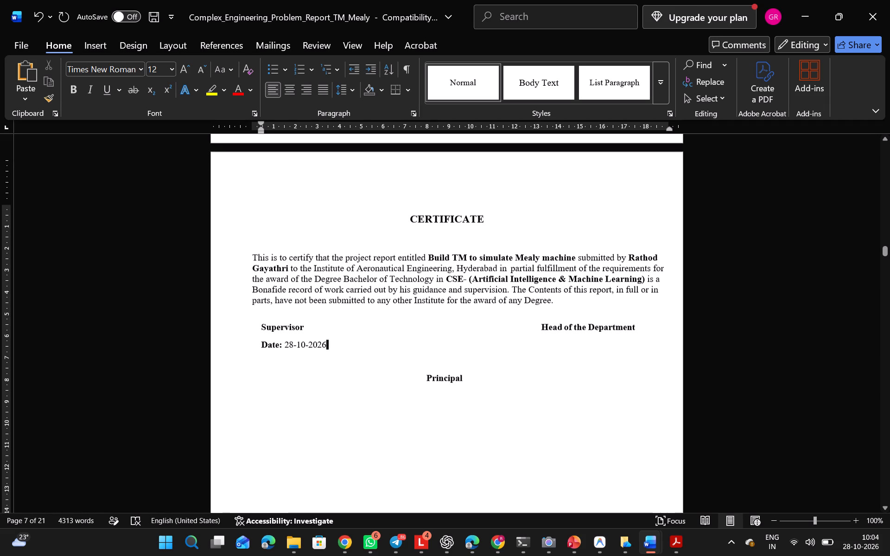
scroll(676, 378, down, 1)
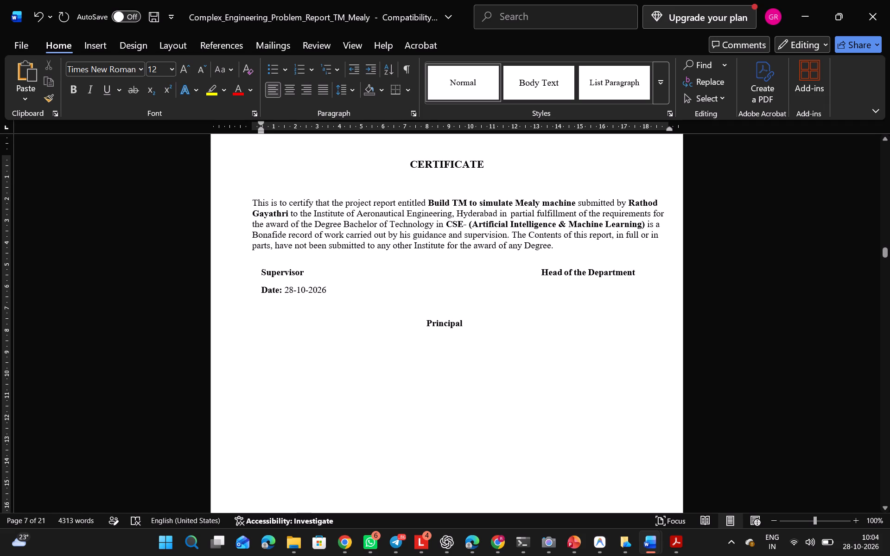
scroll(676, 378, down, 6)
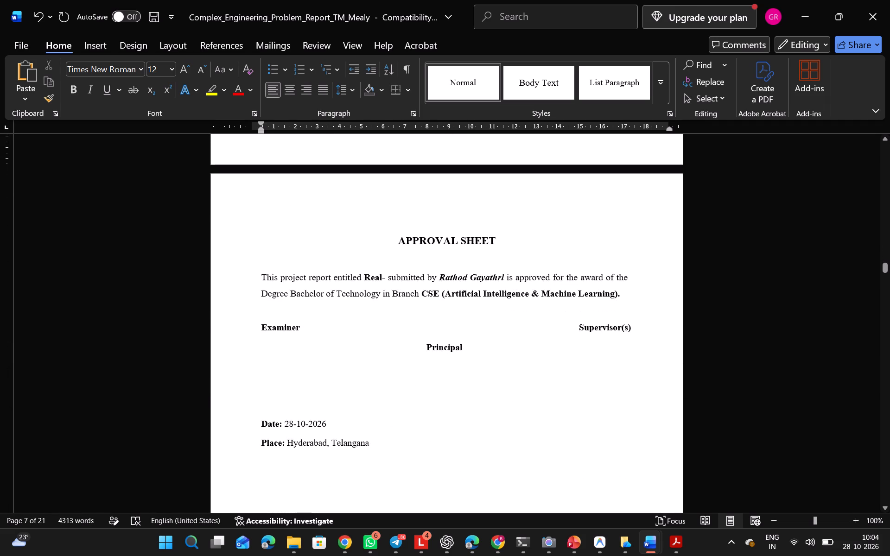
click(388, 276)
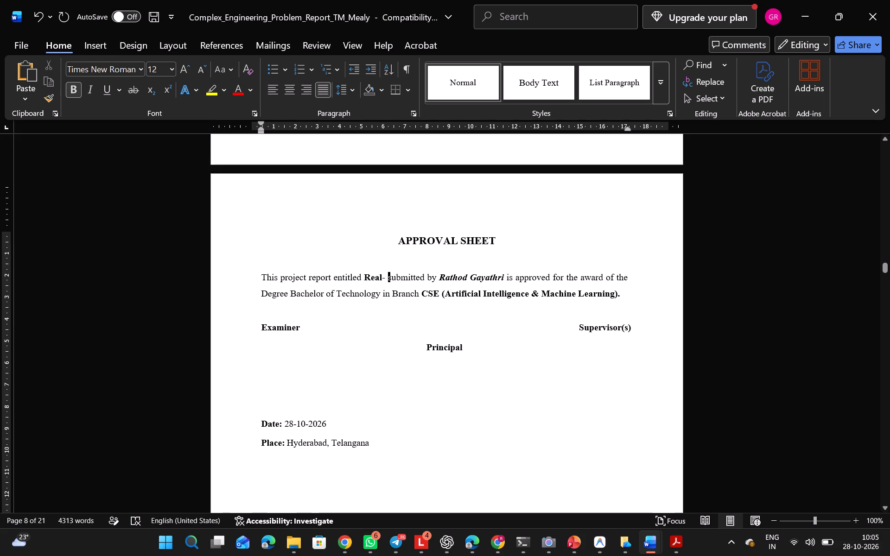
key(ctrl+v)
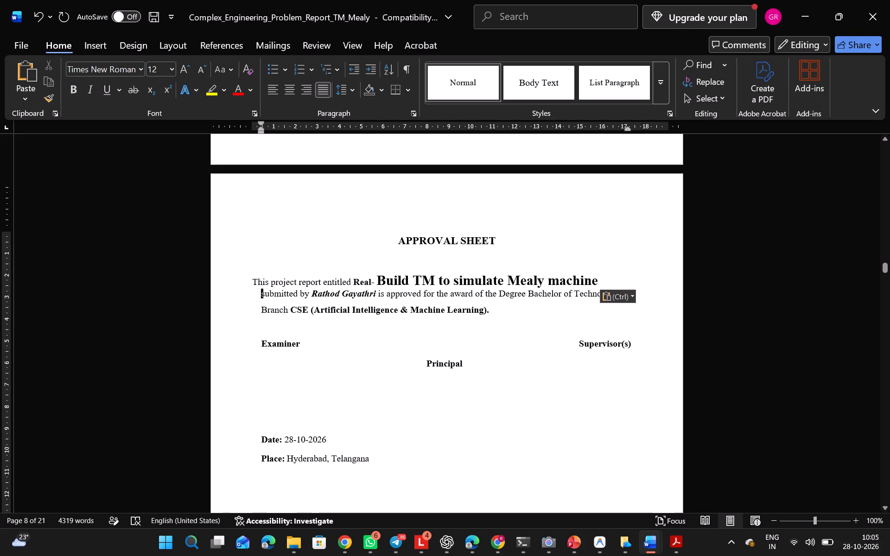
drag(598, 280, 374, 273)
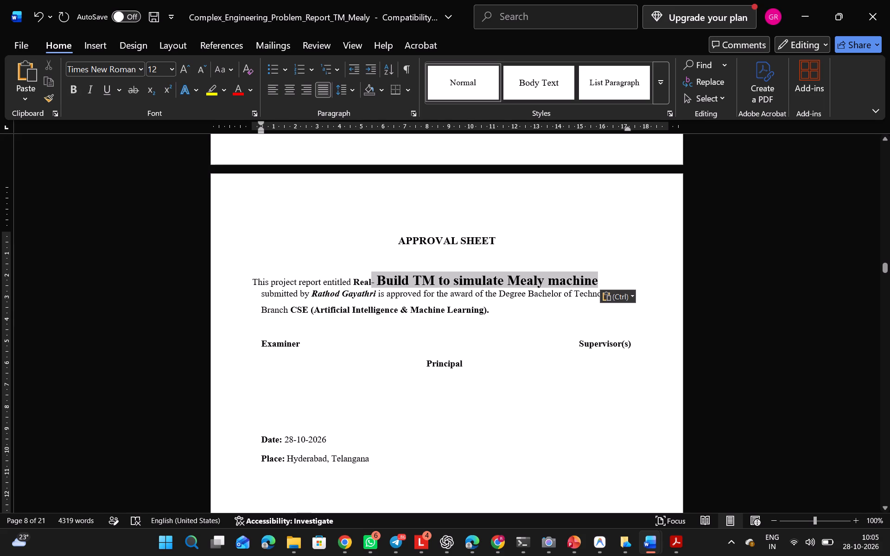
drag(374, 273, 378, 275)
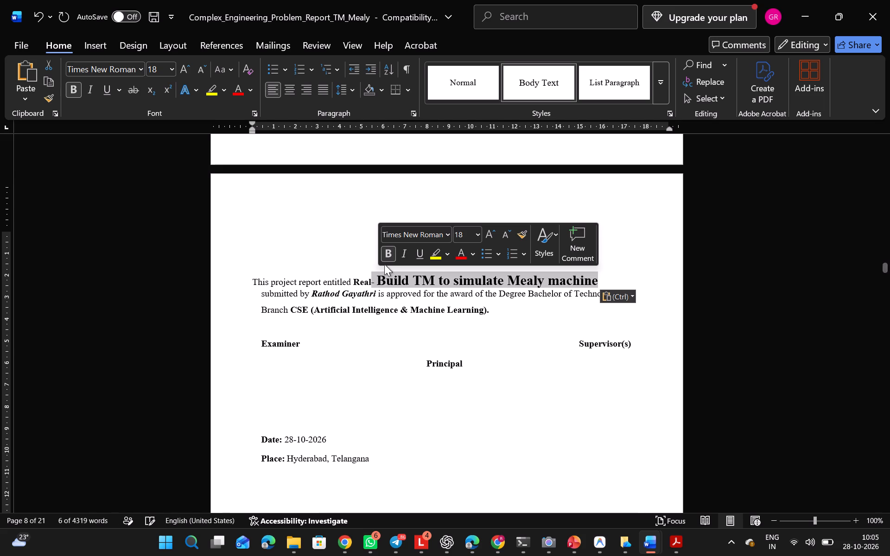
click(468, 234)
text(12)
key(Return)
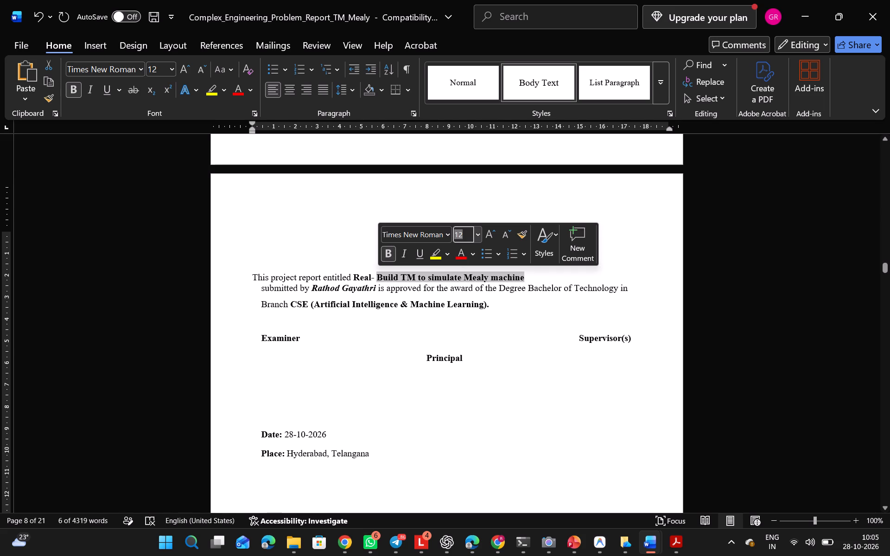
Delete the leftover "Real-" before the pasted title on the Approval Sheet.
click(377, 278)
click(377, 278)
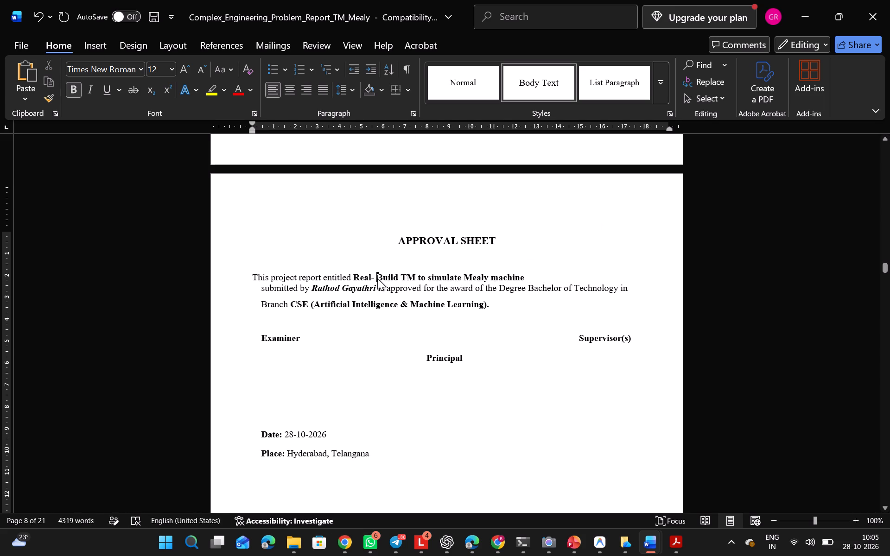
key(BackSpace)
key(BackSpace)
key(BackSpace)
key(BackSpace)
key(BackSpace)
key(BackSpace)
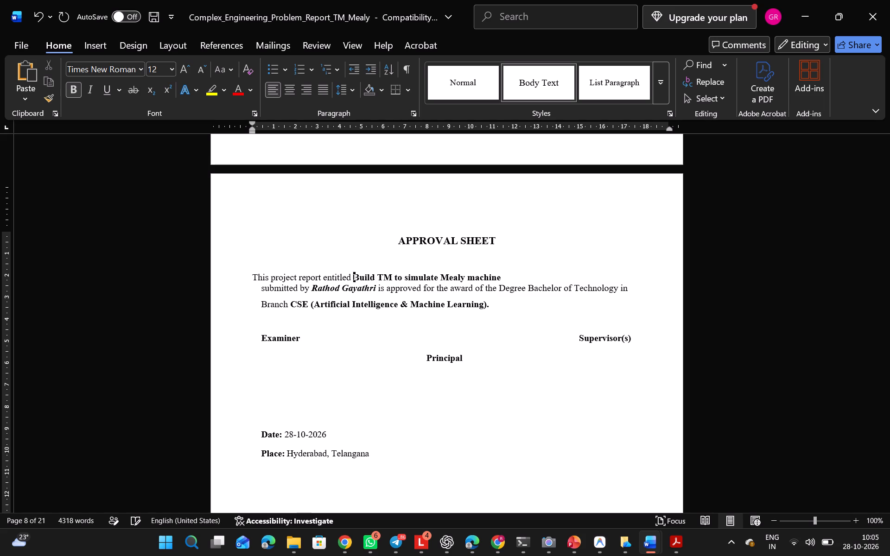
scroll(338, 284, left, 1)
Join the "submitted by" line to the title line on the Approval Sheet, with a space after "machine".
click(262, 288)
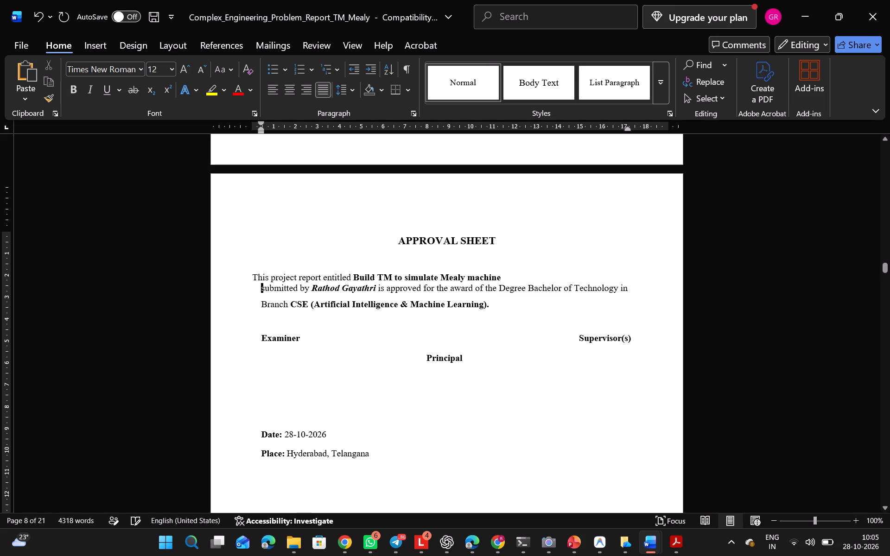
key(BackSpace)
key(BackSpace)
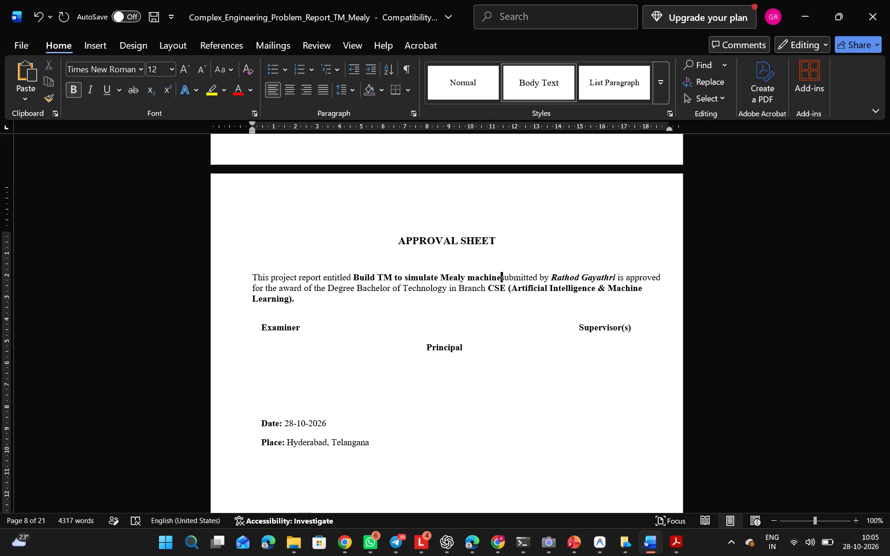
key(space)
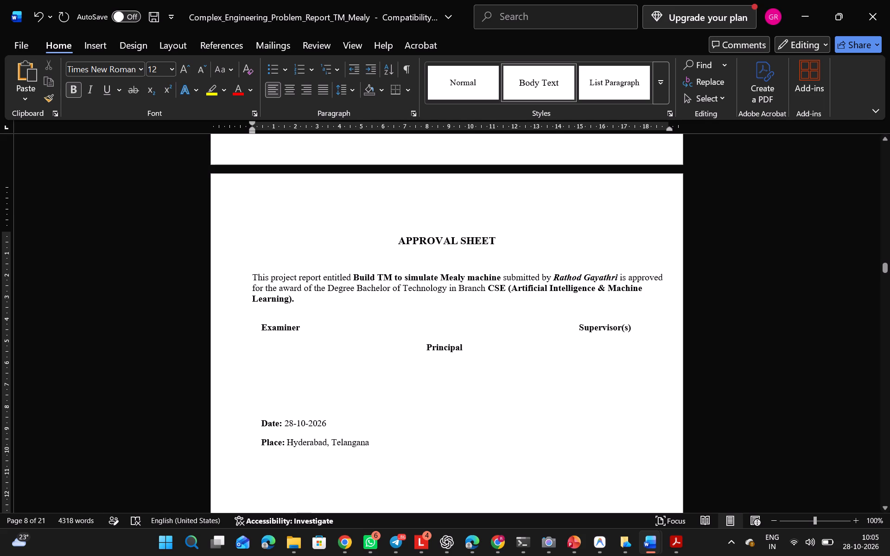
click(461, 407)
Review the pages from the Acknowledgement and Abstract through the start of Chapter 3, and return to the Approval Sheet.
scroll(461, 407, down, 2)
key(Down)
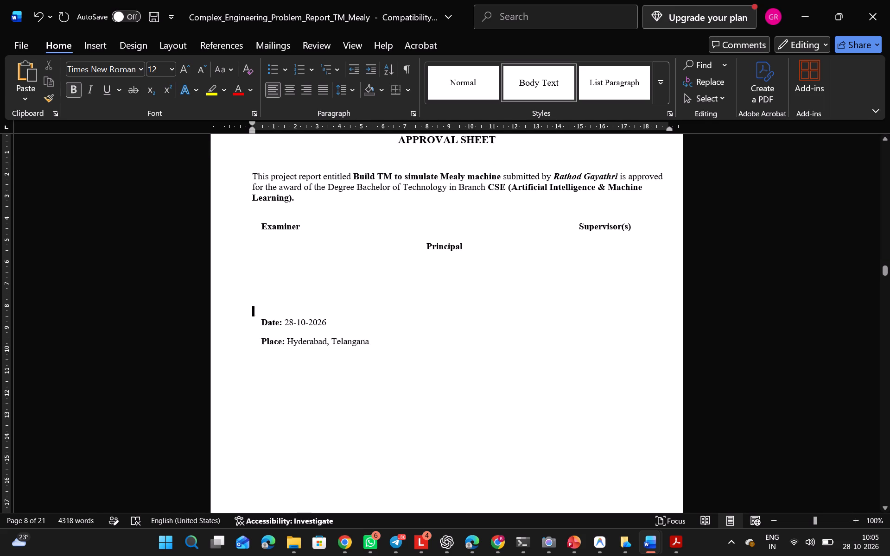
key(Down)
key(Down)
scroll(461, 407, down, 2)
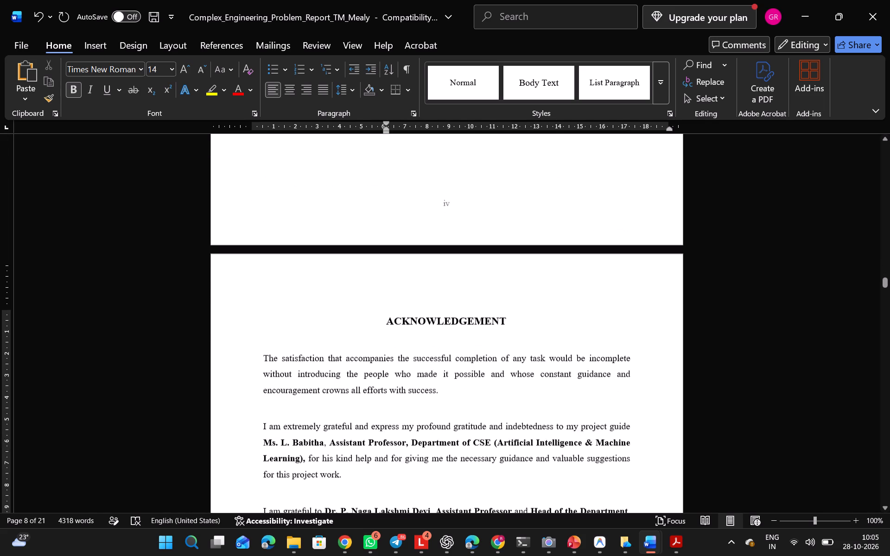
scroll(461, 407, down, 1)
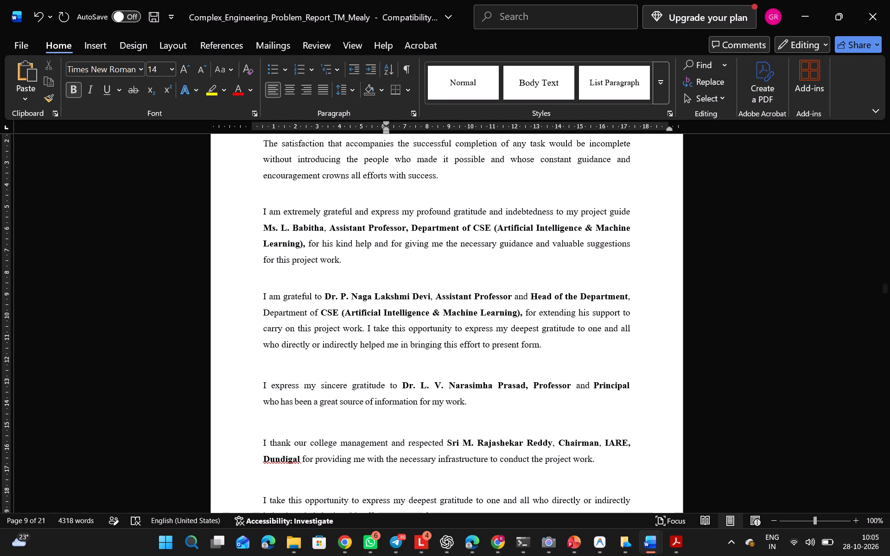
scroll(461, 407, down, 5)
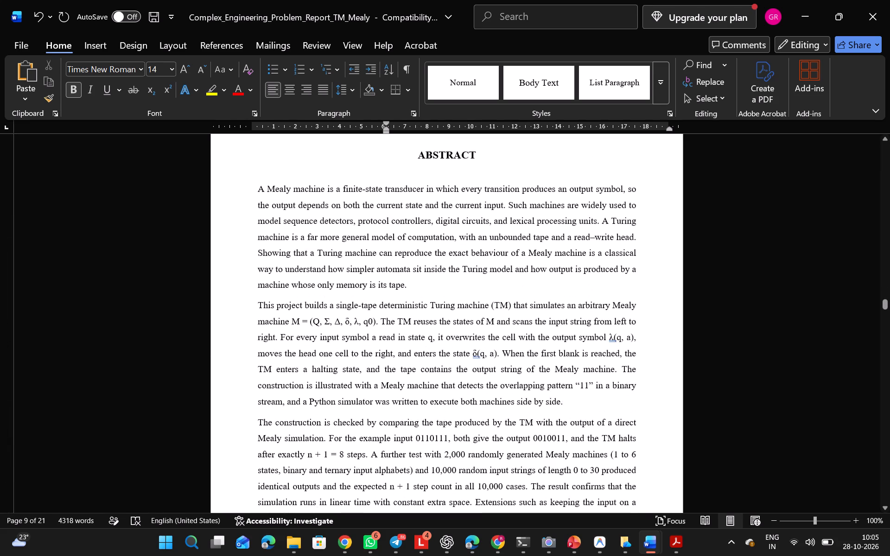
scroll(461, 407, down, 7)
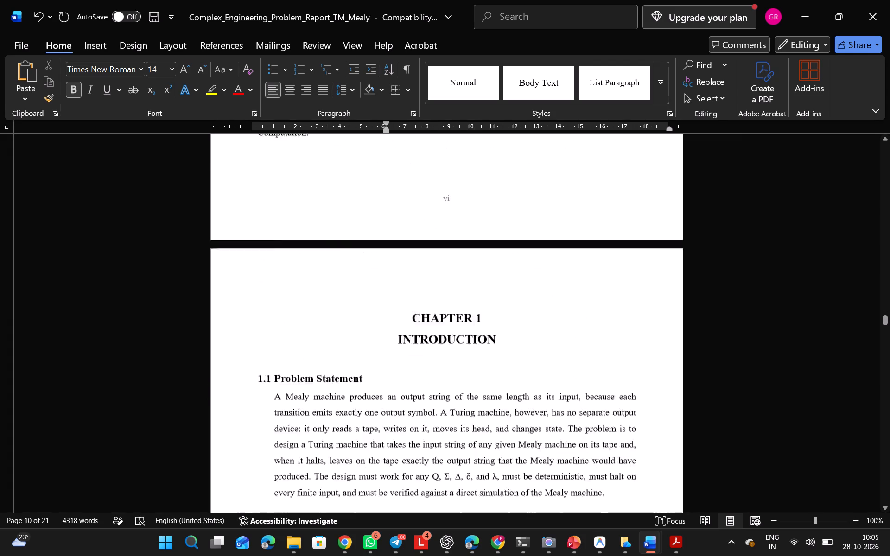
scroll(461, 407, down, 3)
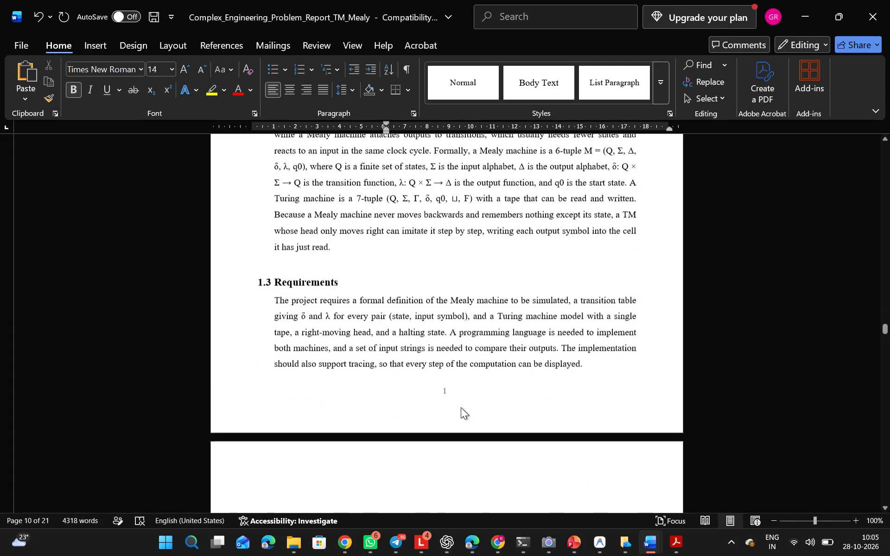
scroll(461, 407, down, 5)
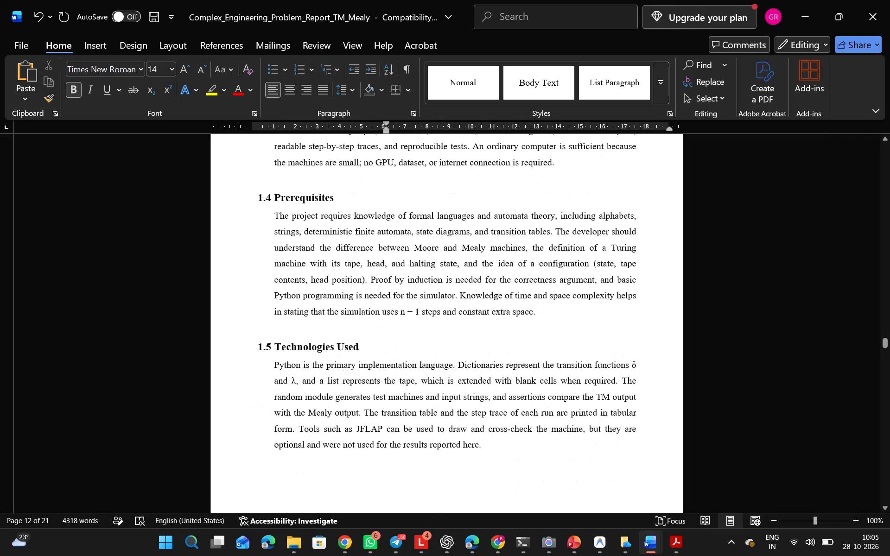
scroll(461, 407, down, 2)
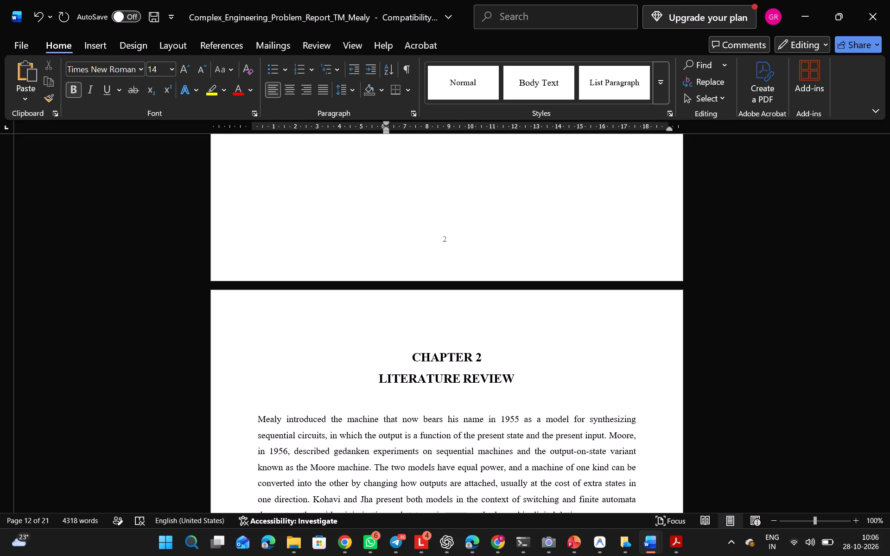
scroll(461, 407, down, 7)
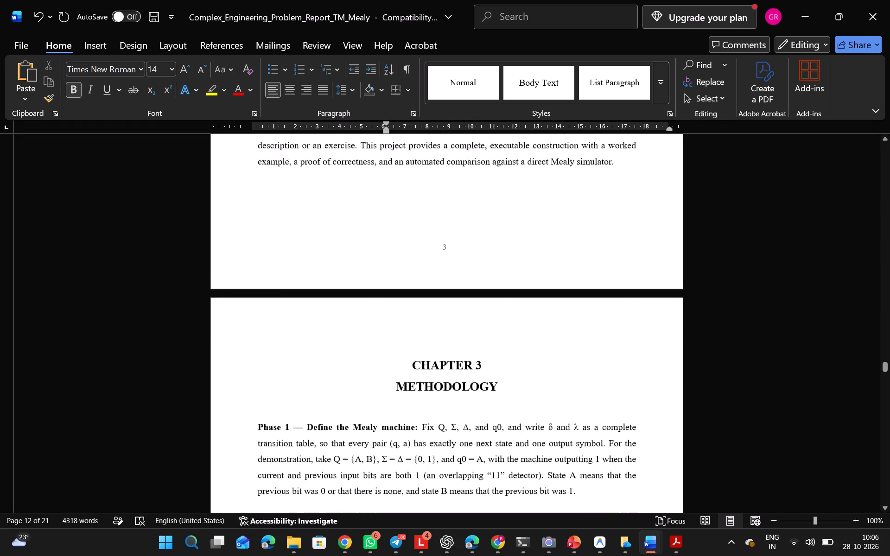
scroll(461, 407, up, 13)
scroll(461, 407, down, 2)
scroll(461, 407, up, 1)
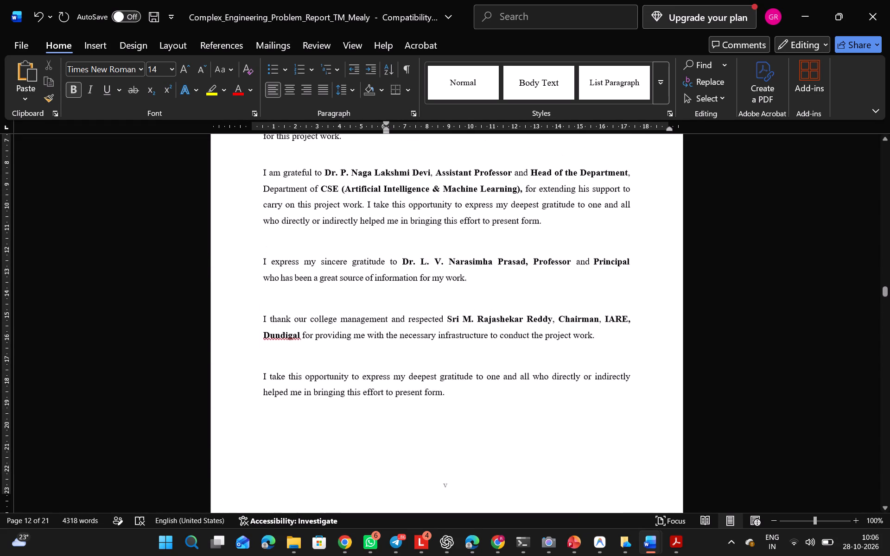
scroll(461, 407, up, 3)
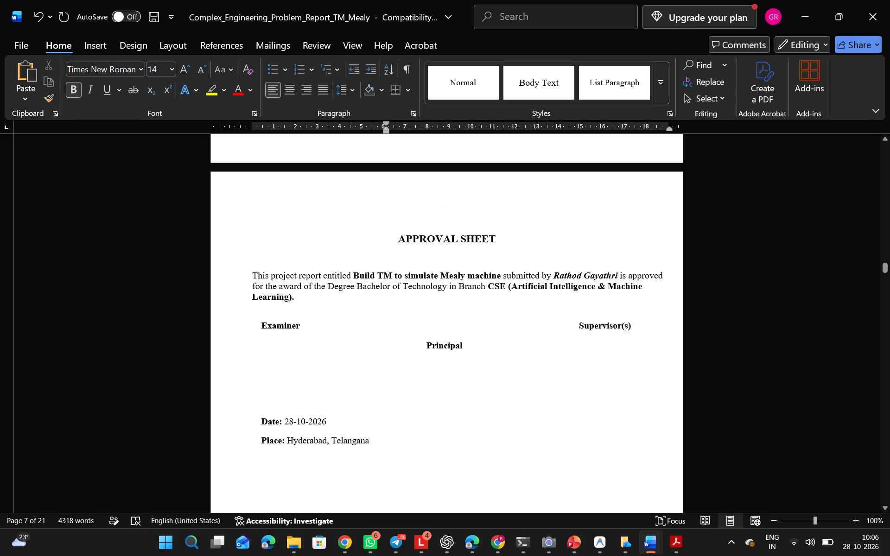
Save the TM_Mealy report.
key(ctrl+s)
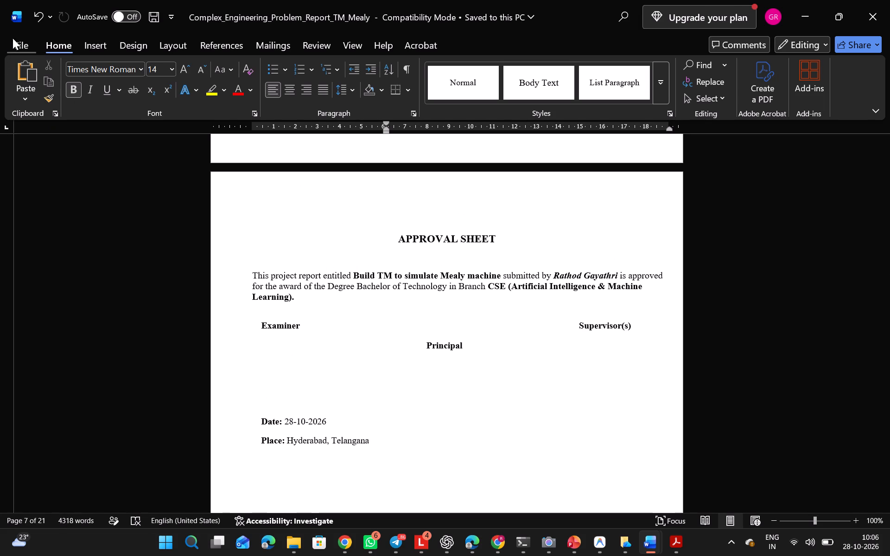
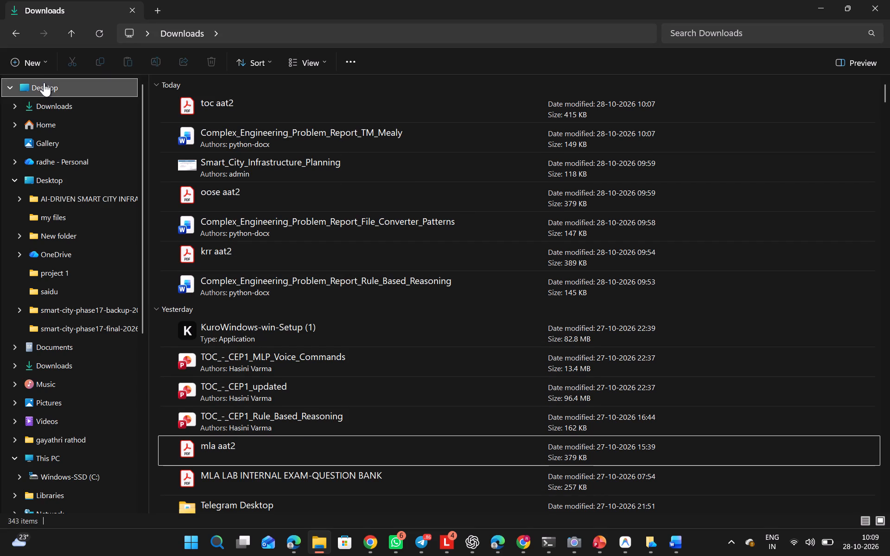
click(54, 100)
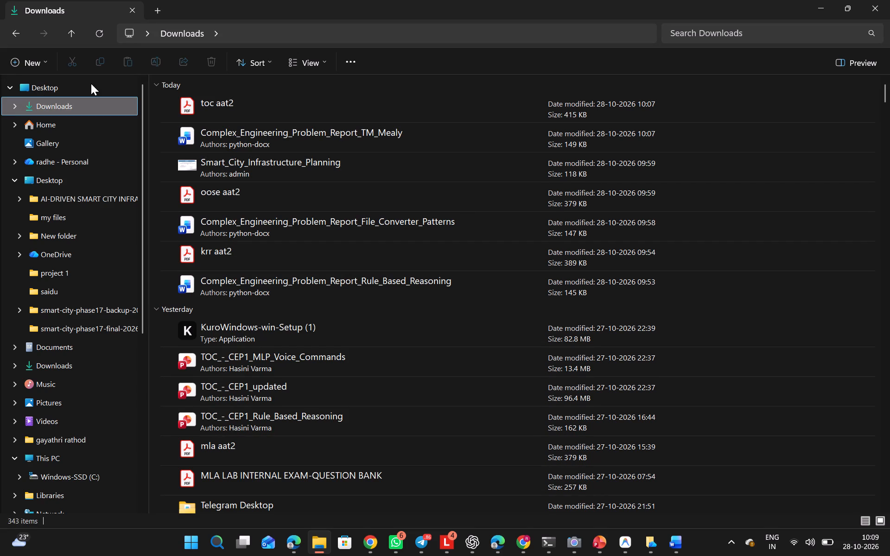
click(80, 101)
drag(80, 101, 96, 34)
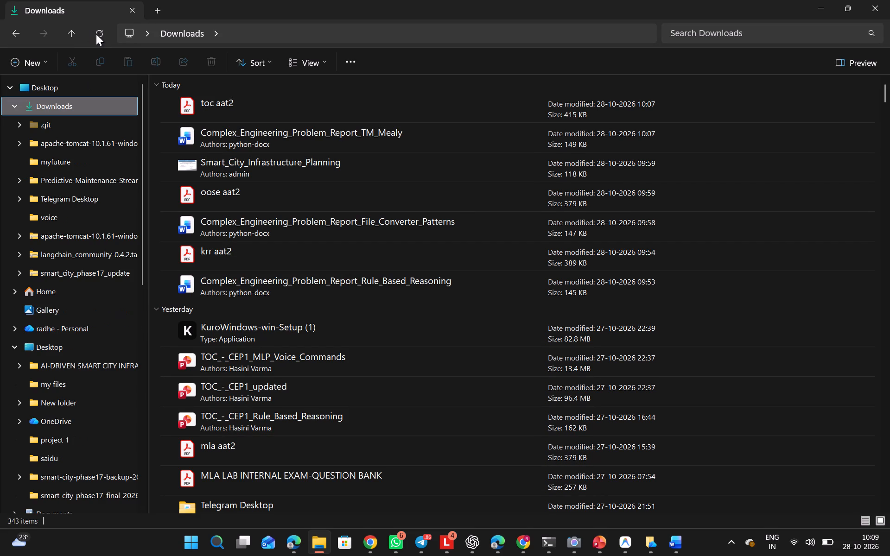
click(96, 34)
click(102, 32)
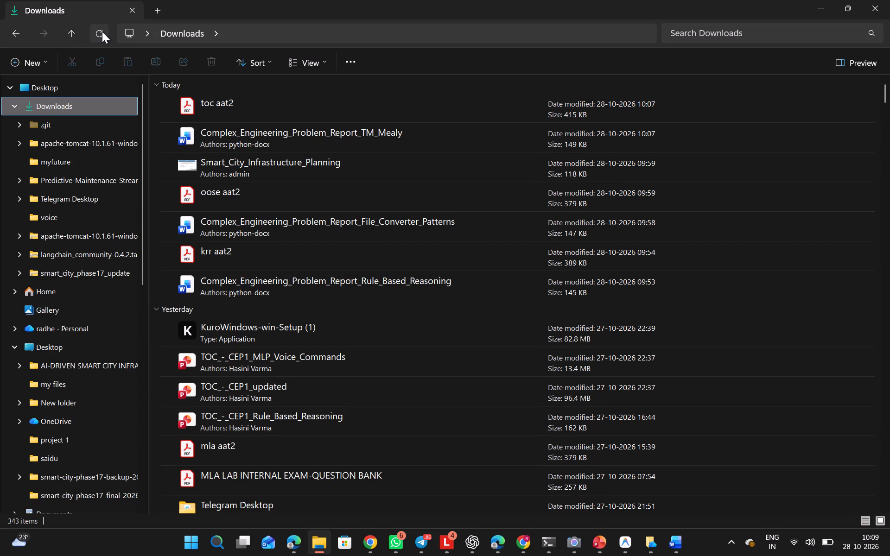
click(102, 32)
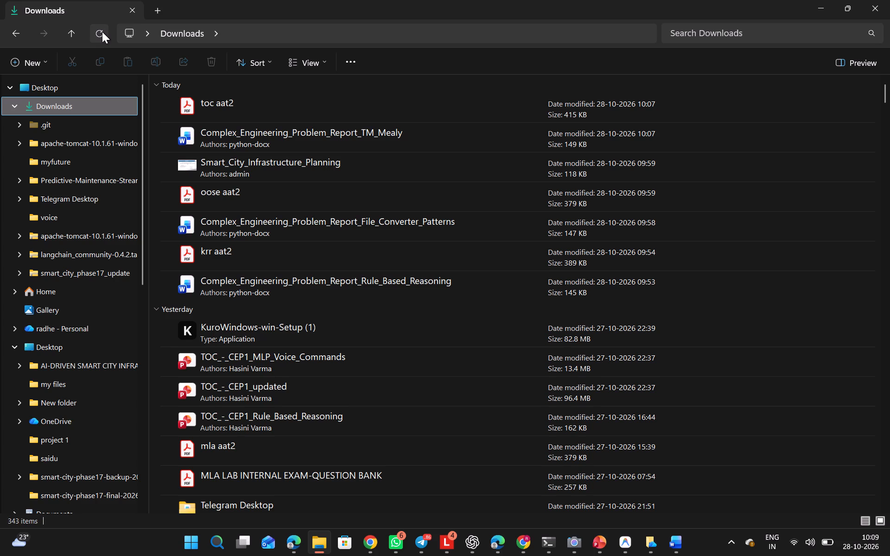
click(102, 32)
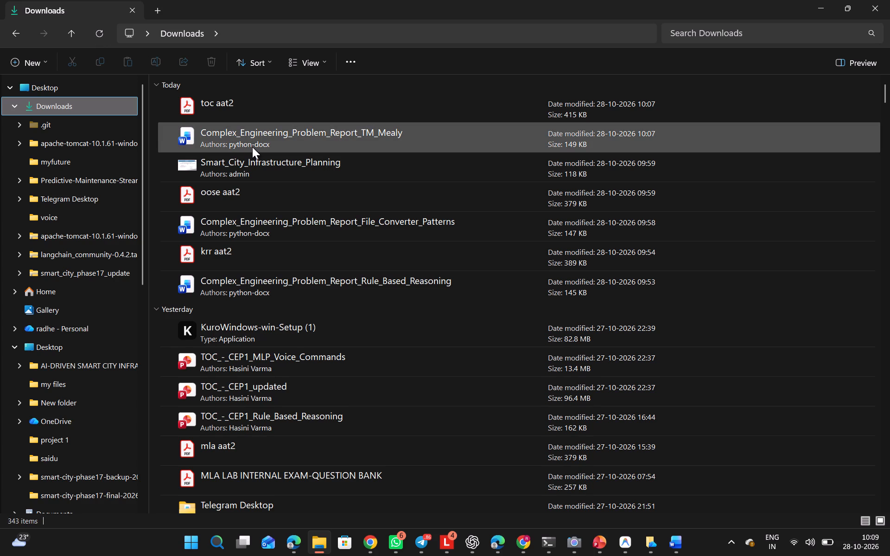
Open the Smart_City_Infrastructure_Planning presentation from the Downloads folder and enable editing.
click(252, 147)
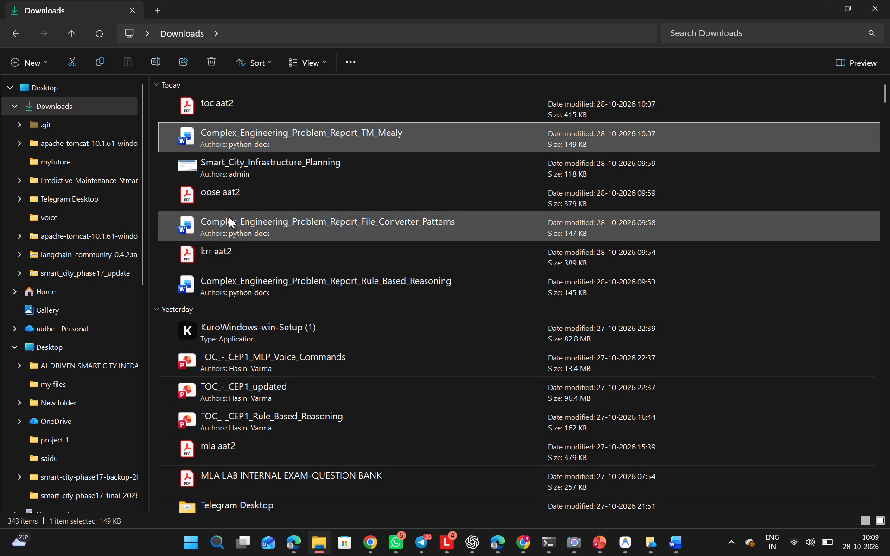
click(225, 111)
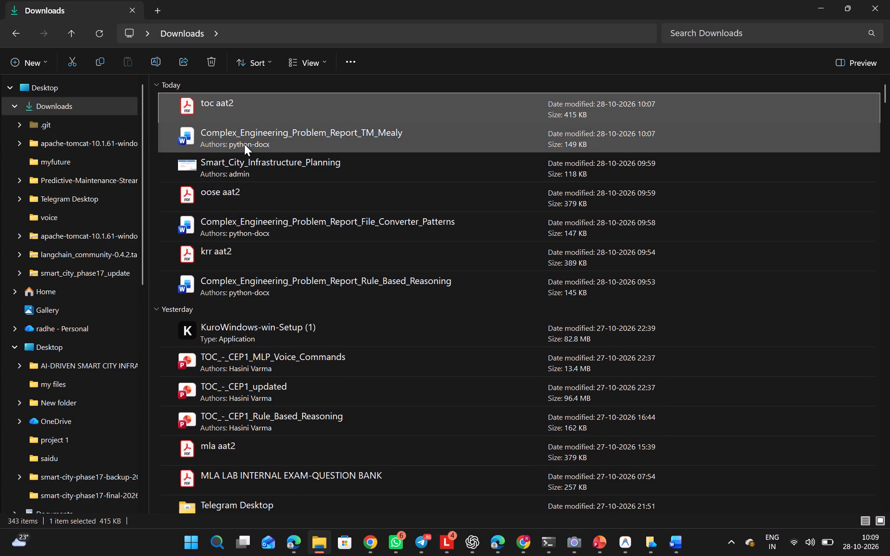
double_click(243, 163)
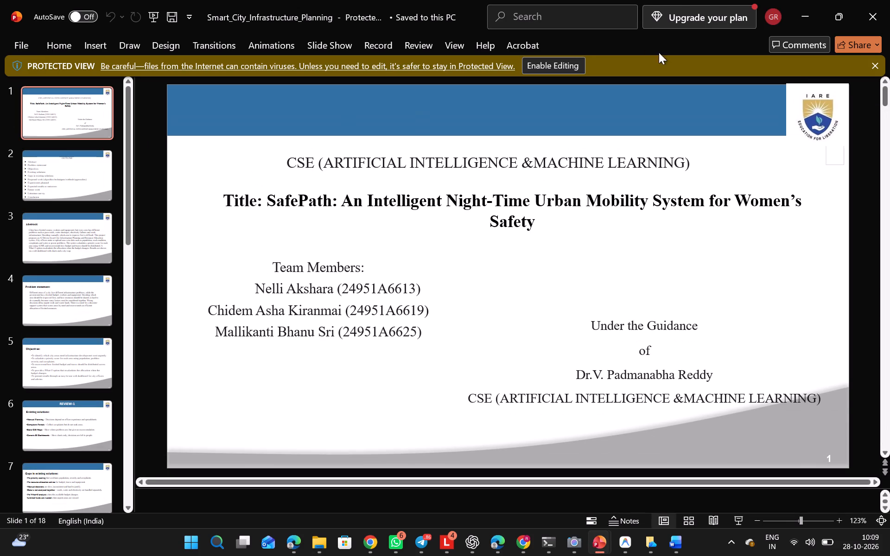
click(564, 66)
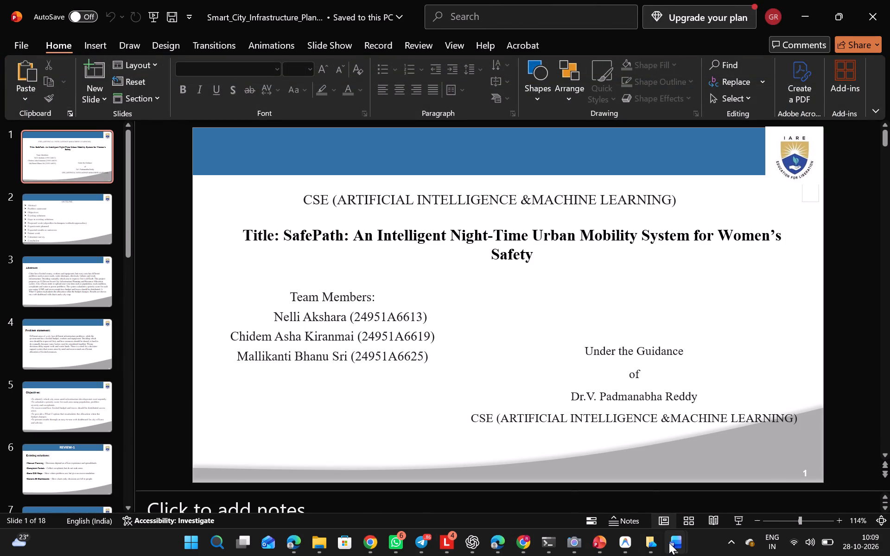
Close all remaining Complex_Engineering report windows in Word.
click(839, 438)
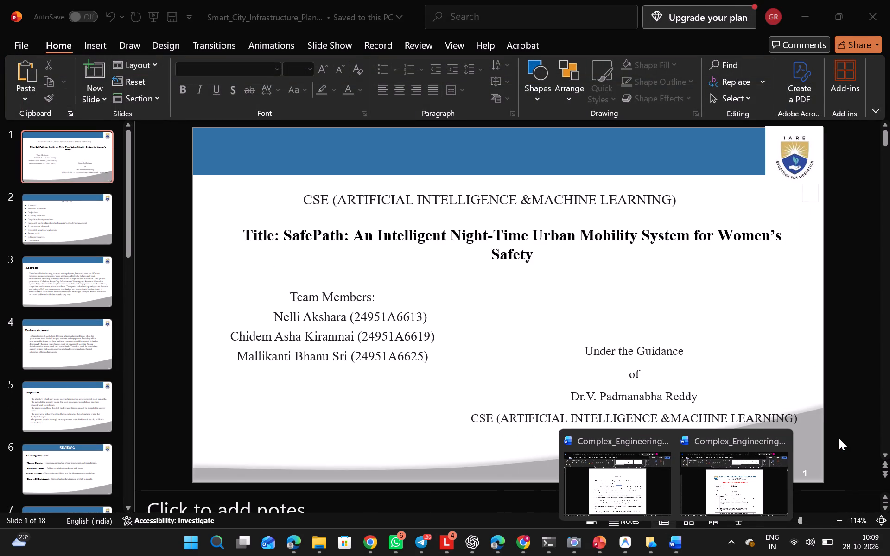
click(779, 435)
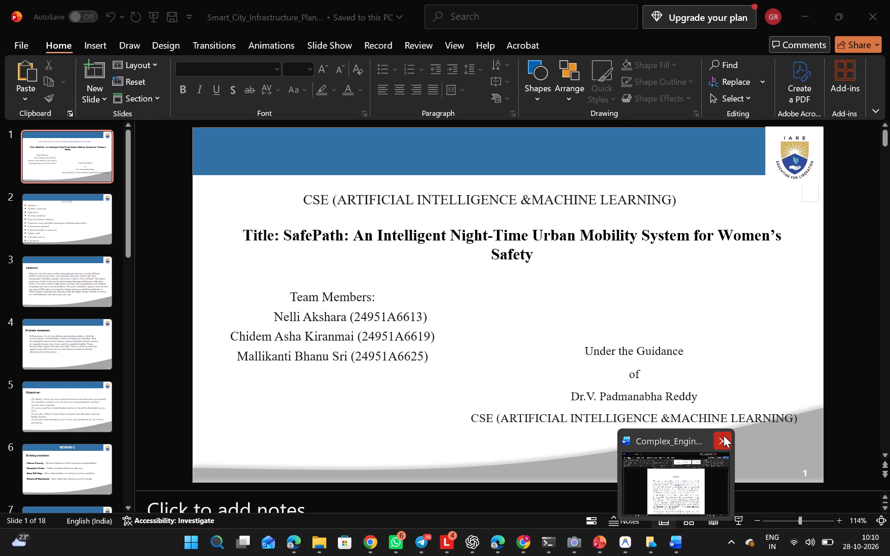
click(724, 436)
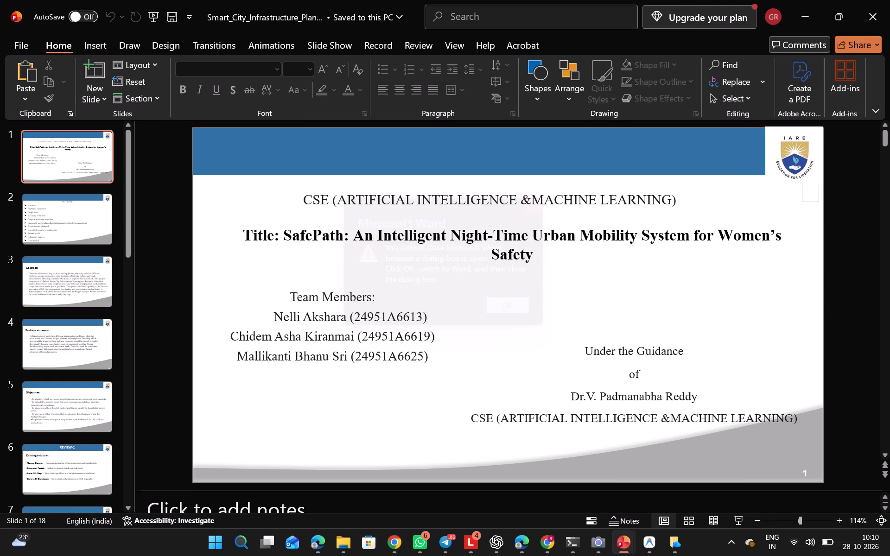
Look through the opening slides of the Smart_City_Infrastructure_Planning presentation and return to the title slide.
scroll(541, 251, down, 2)
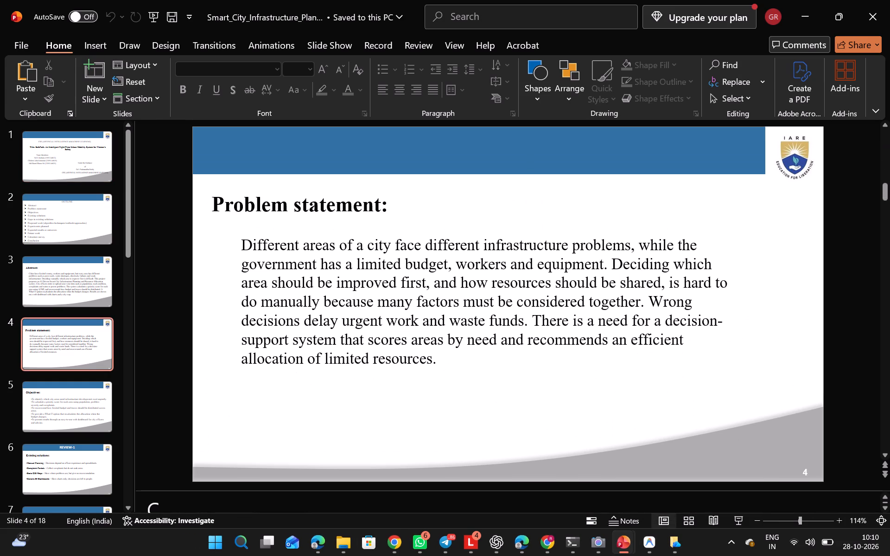
scroll(541, 251, down, 2)
scroll(541, 251, up, 2)
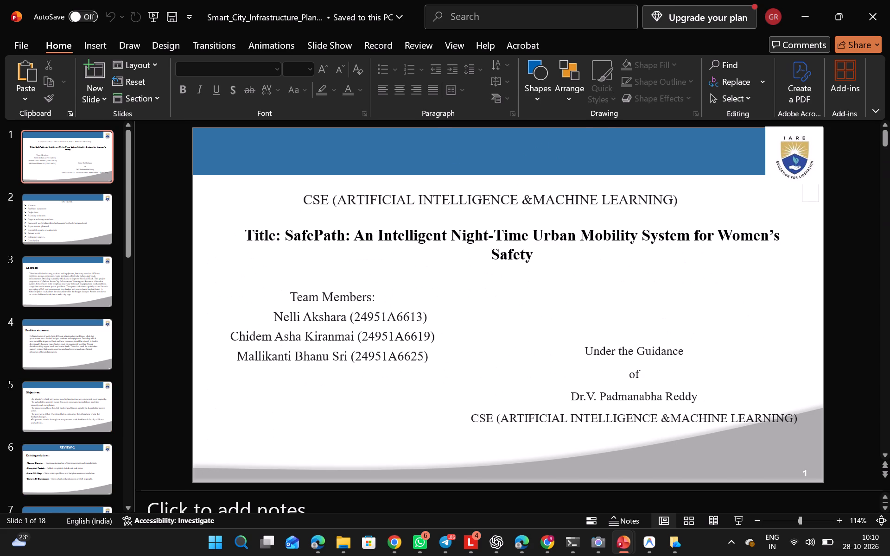
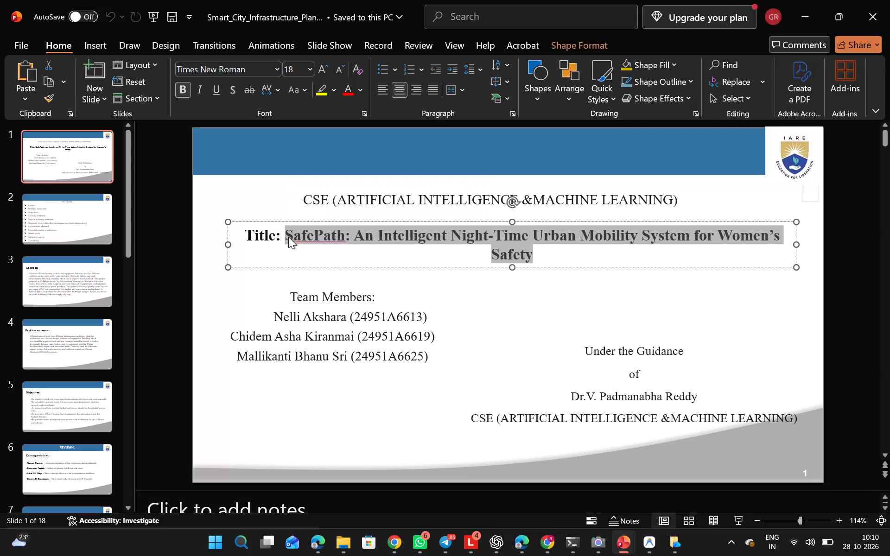
Replace the selected project title on the title slide with "AI-Driven Smart City Infrastructure Planning and Resource Allocation".
key(ctrl+v)
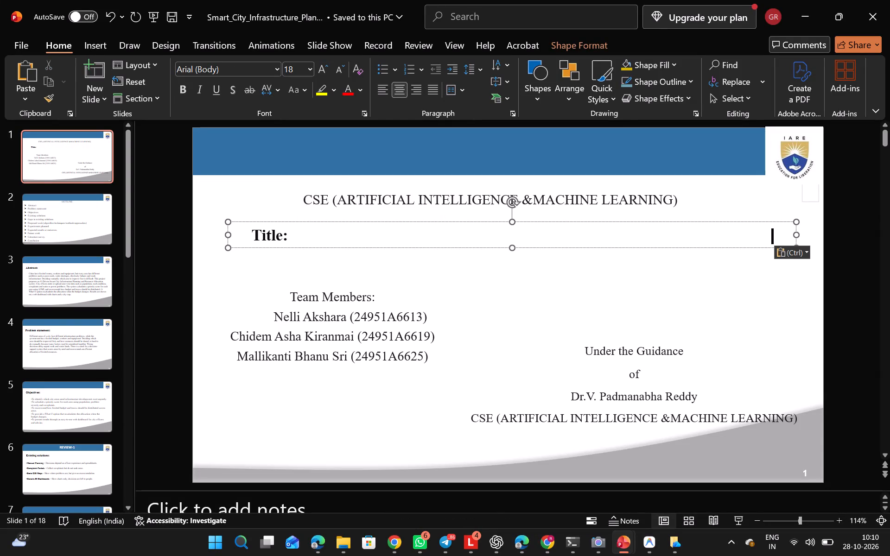
Change the font colour of the project title text after "Title" on the title slide to a dark grey lighter-black theme shade.
drag(288, 236, 488, 246)
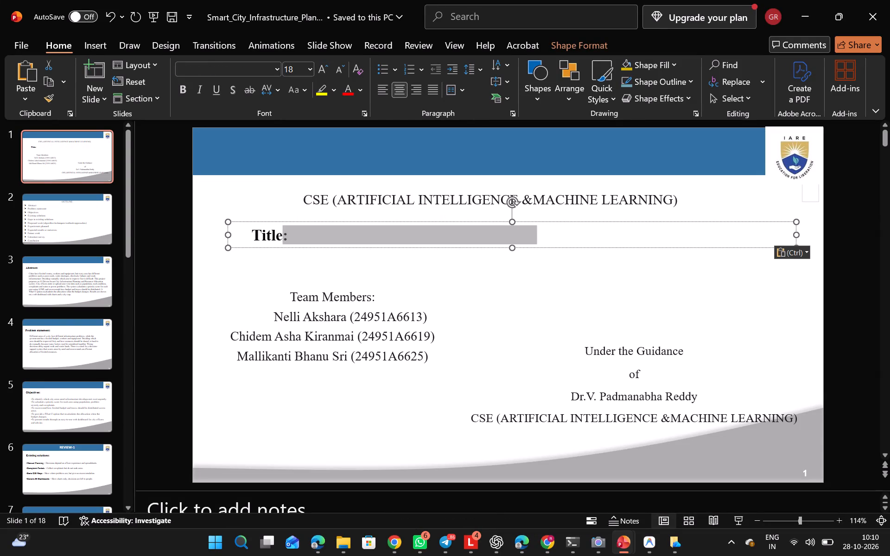
drag(488, 246, 651, 236)
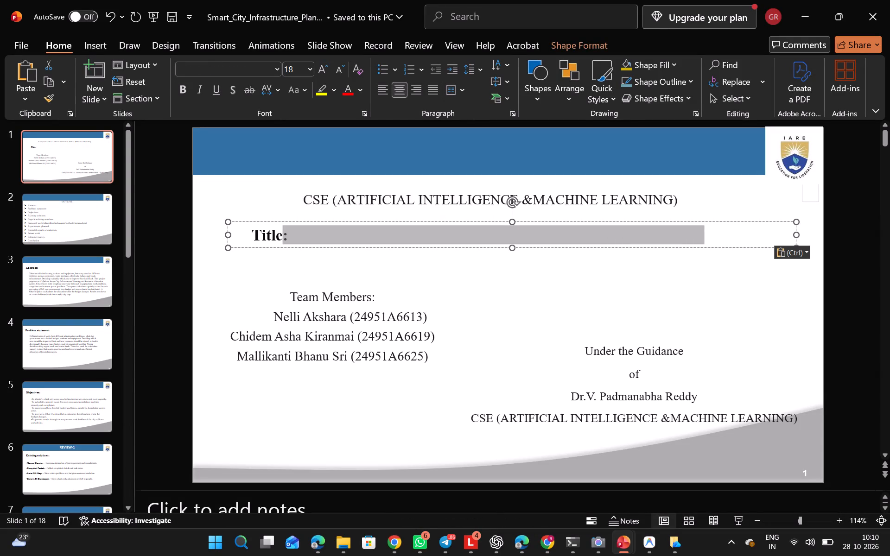
drag(651, 236, 766, 236)
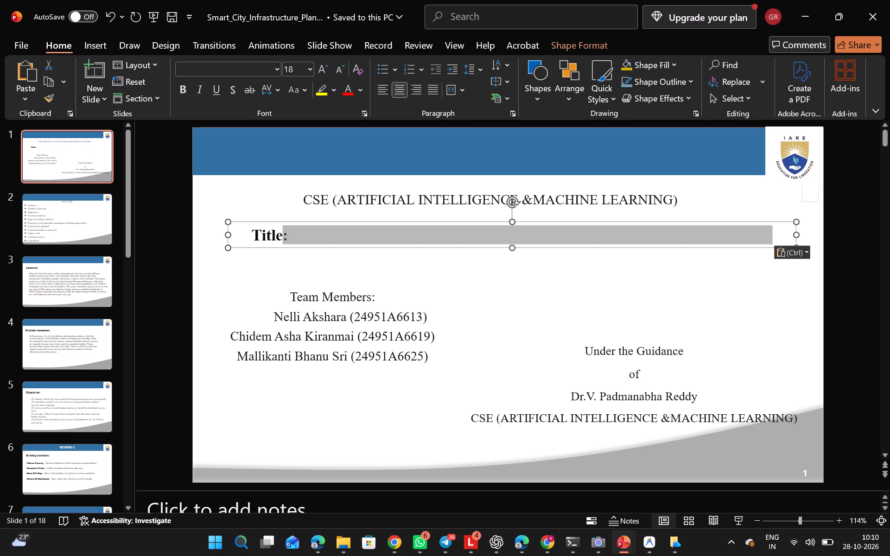
drag(766, 236, 790, 231)
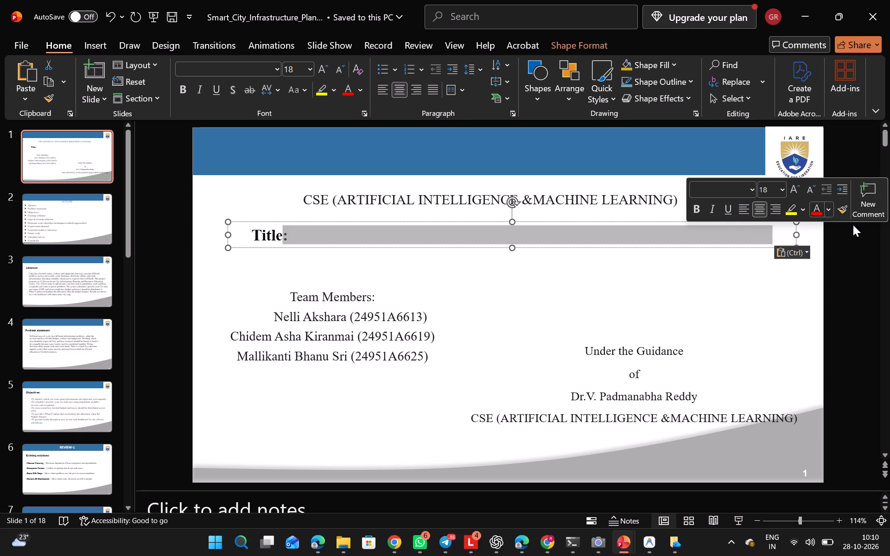
click(823, 209)
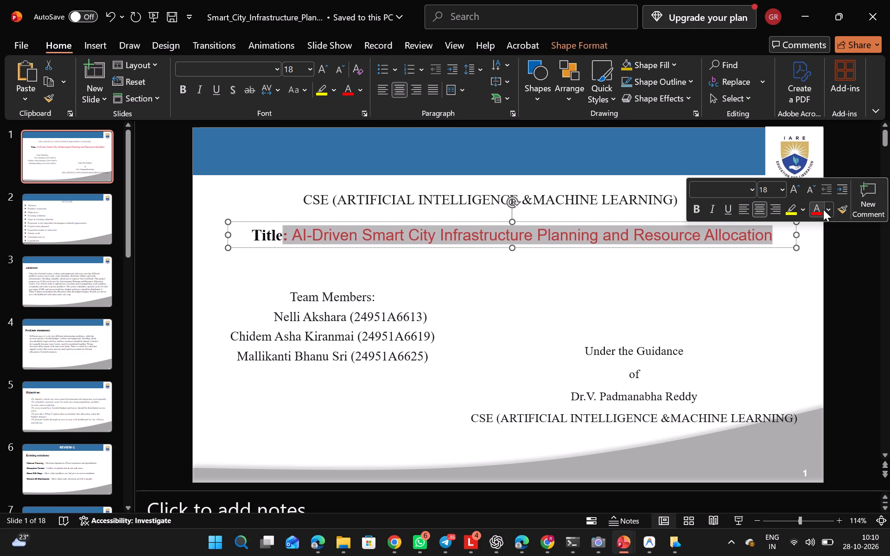
click(828, 209)
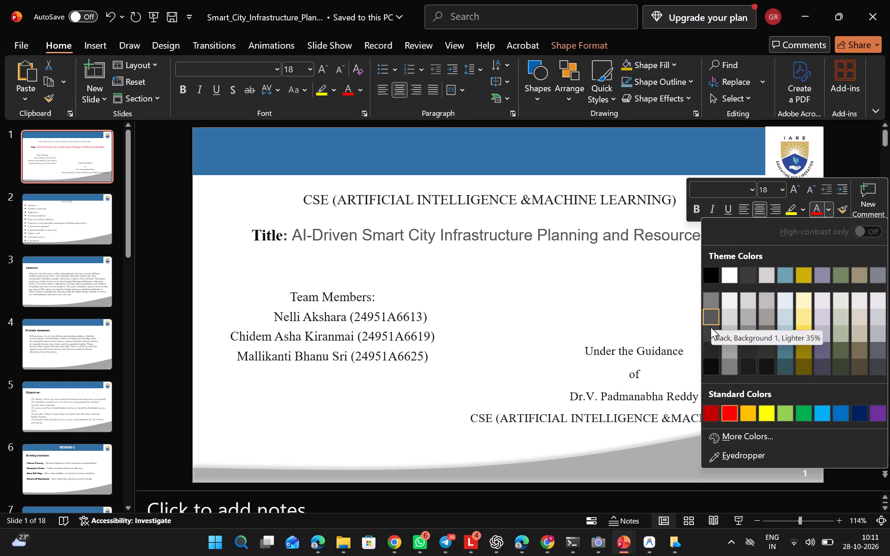
click(711, 330)
click(670, 305)
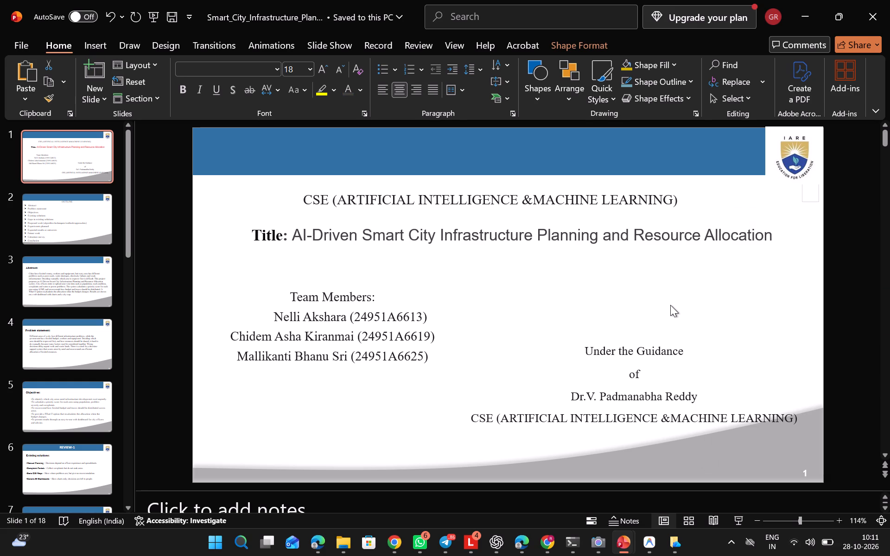
Apply the same dark grey font colour to "CSE (ARTIFICIAL" in the department heading and check its colour choices without picking another.
click(475, 200)
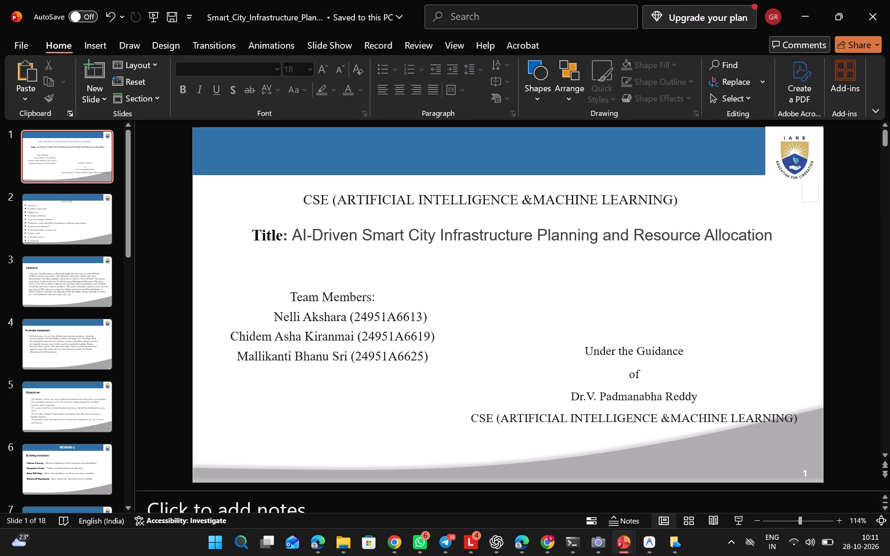
click(324, 195)
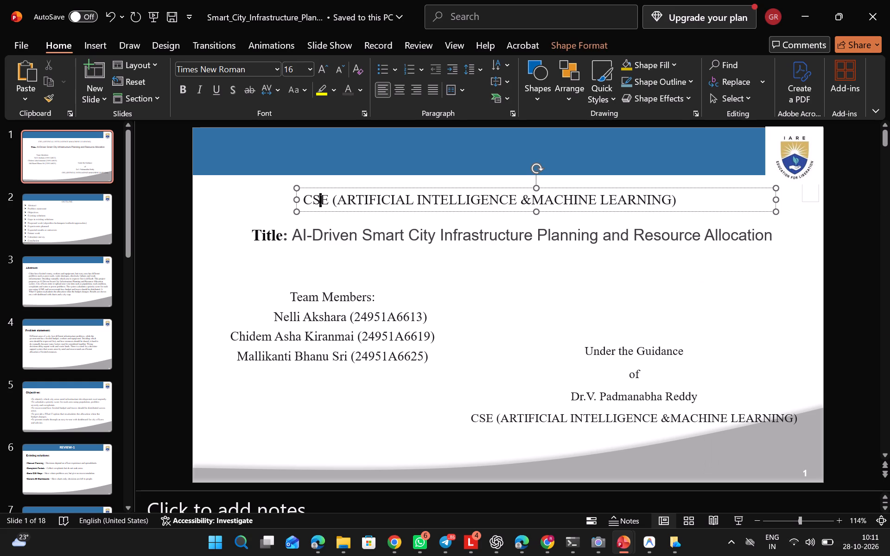
click(324, 195)
click(324, 195)
drag(324, 195, 374, 207)
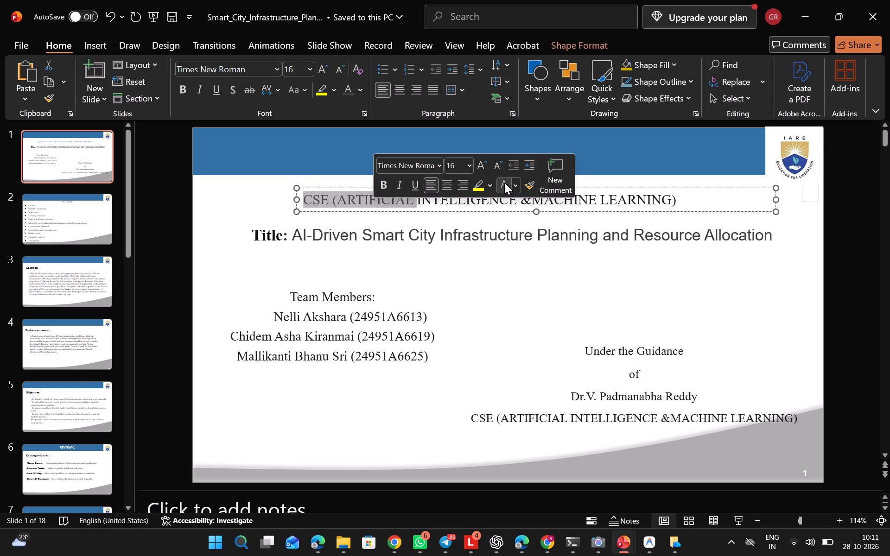
click(504, 183)
click(516, 184)
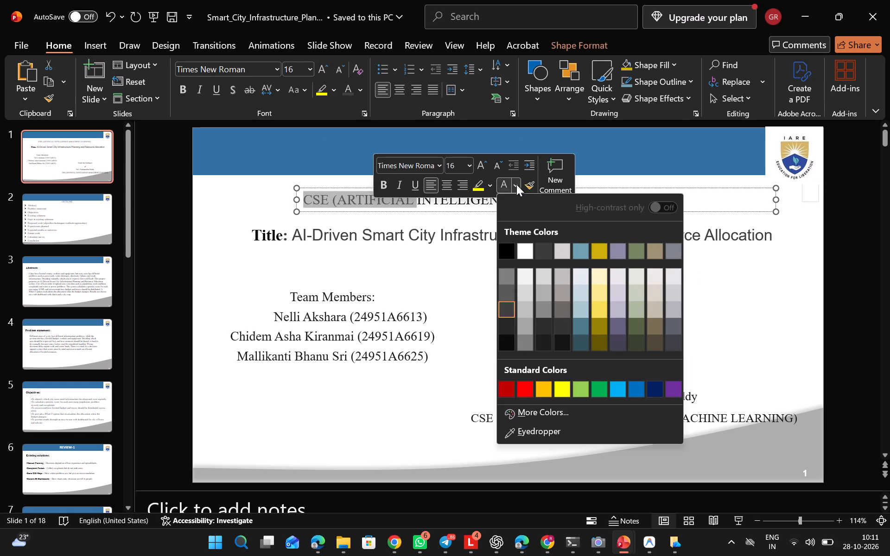
click(383, 262)
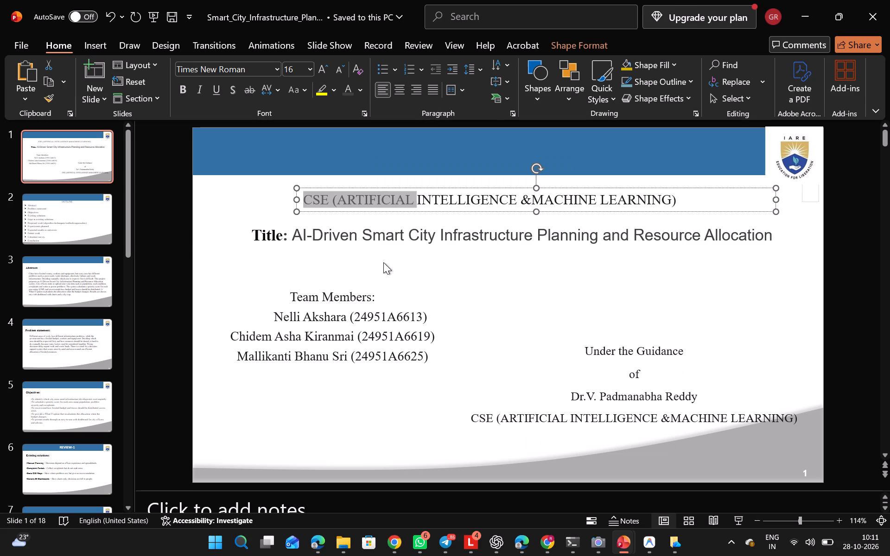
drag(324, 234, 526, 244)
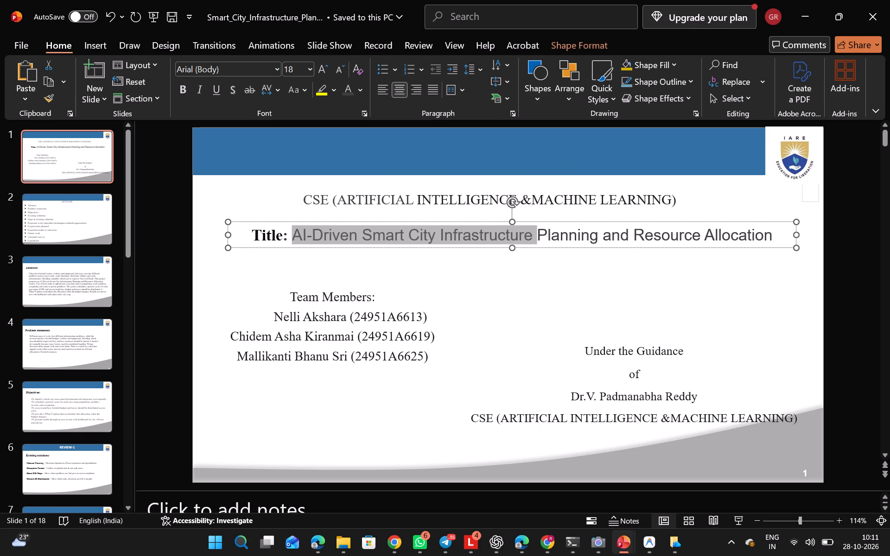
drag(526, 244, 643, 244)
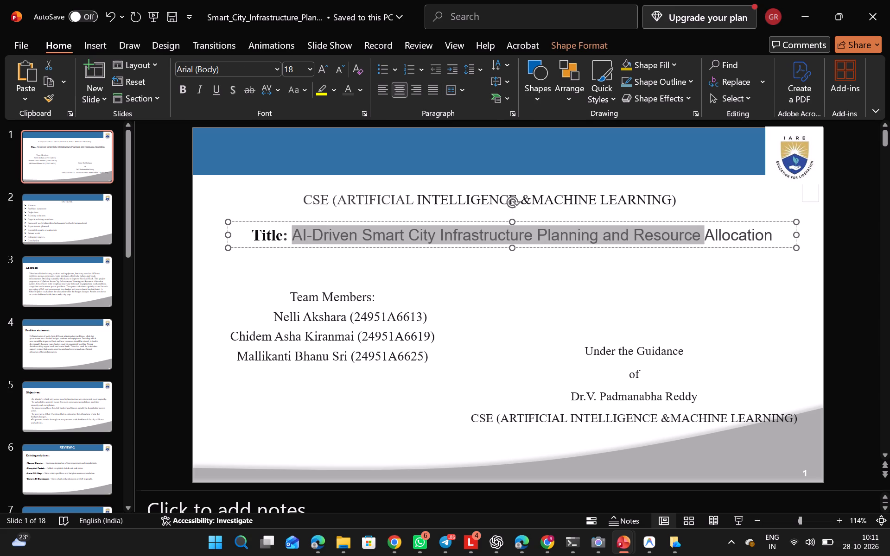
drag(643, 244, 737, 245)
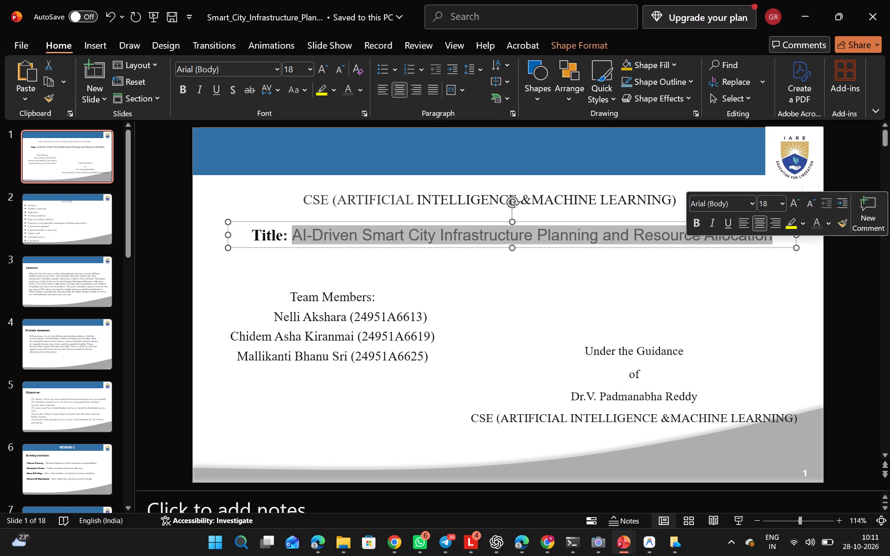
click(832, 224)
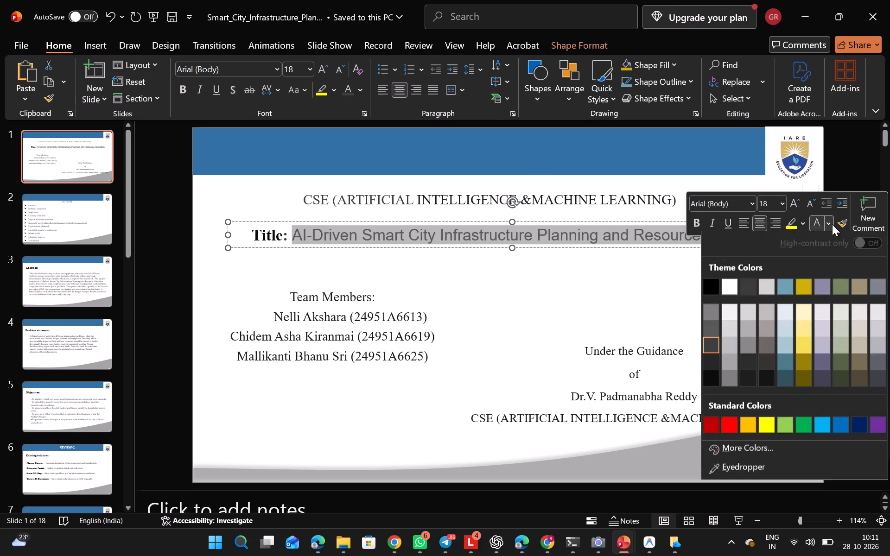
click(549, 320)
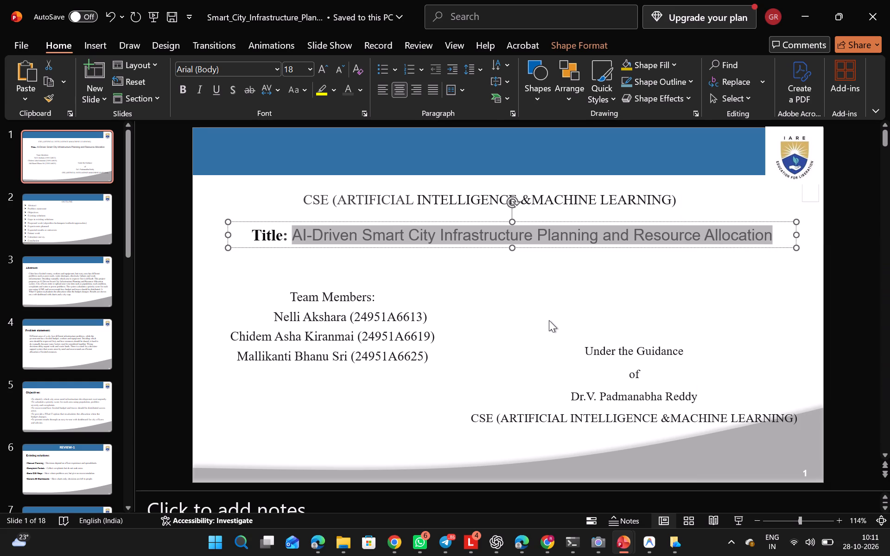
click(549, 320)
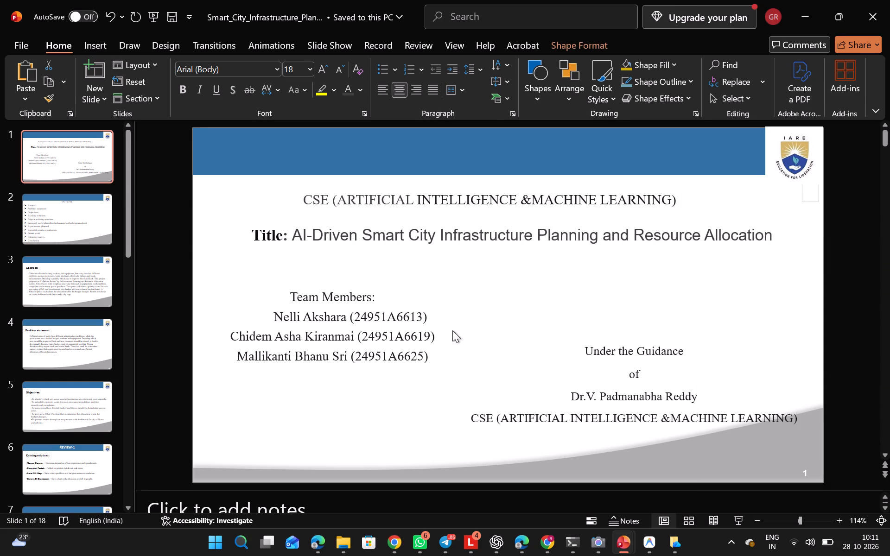
Replace the first team member's name on the title slide with the new student's name.
drag(347, 317, 292, 316)
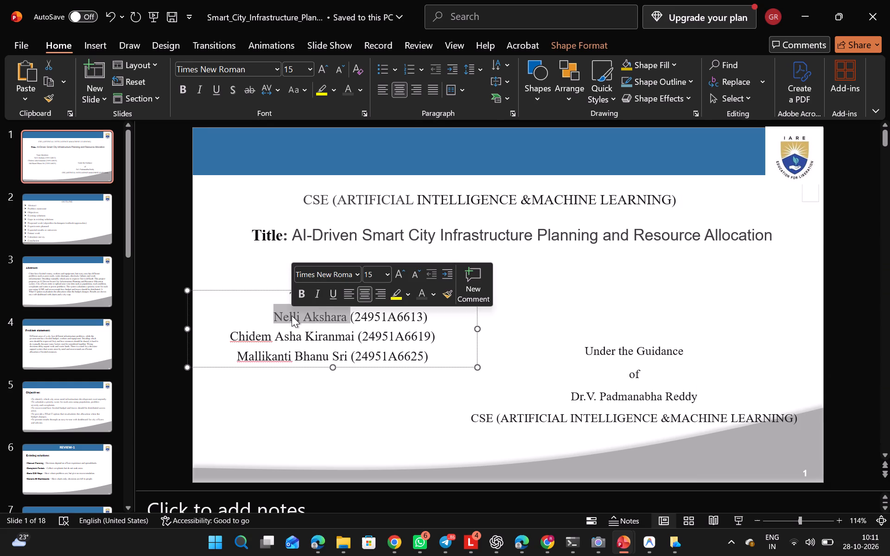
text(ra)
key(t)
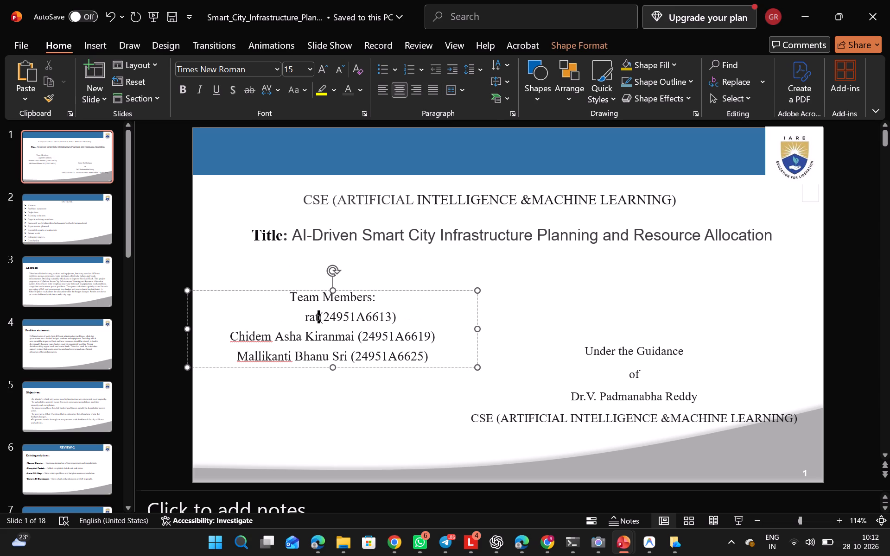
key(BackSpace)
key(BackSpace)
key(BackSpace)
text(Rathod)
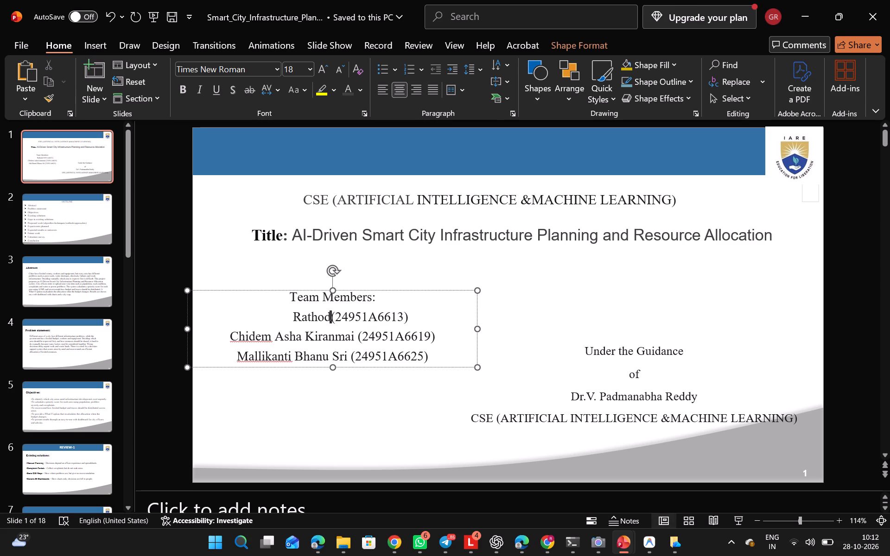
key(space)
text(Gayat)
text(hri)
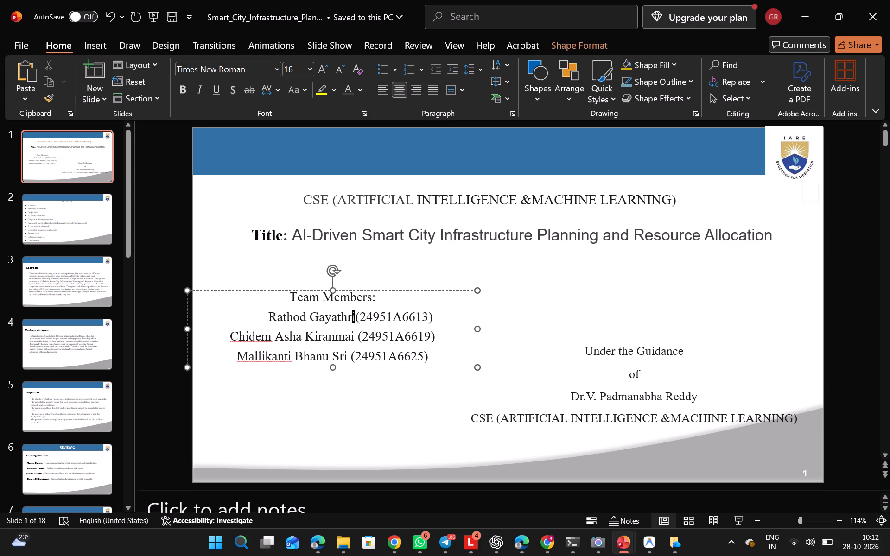
click(649, 544)
click(505, 465)
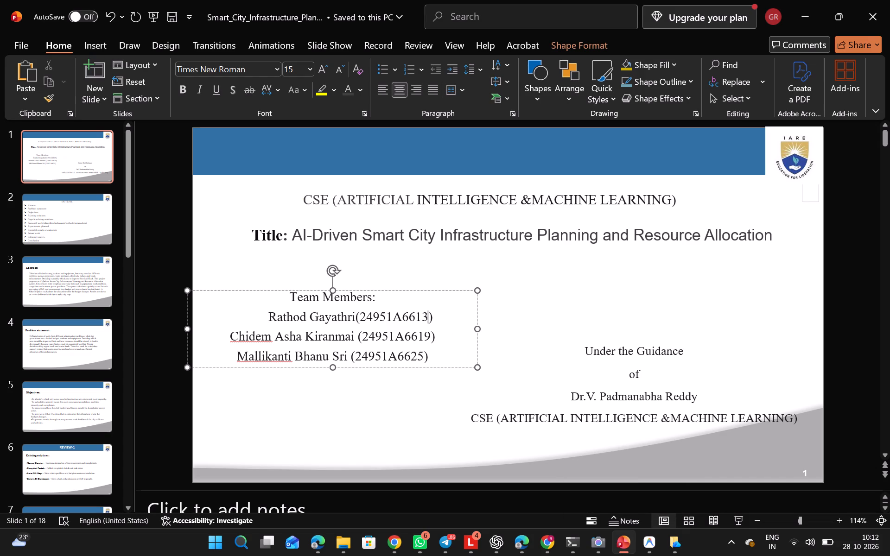
key(BackSpace)
key(BackSpace)
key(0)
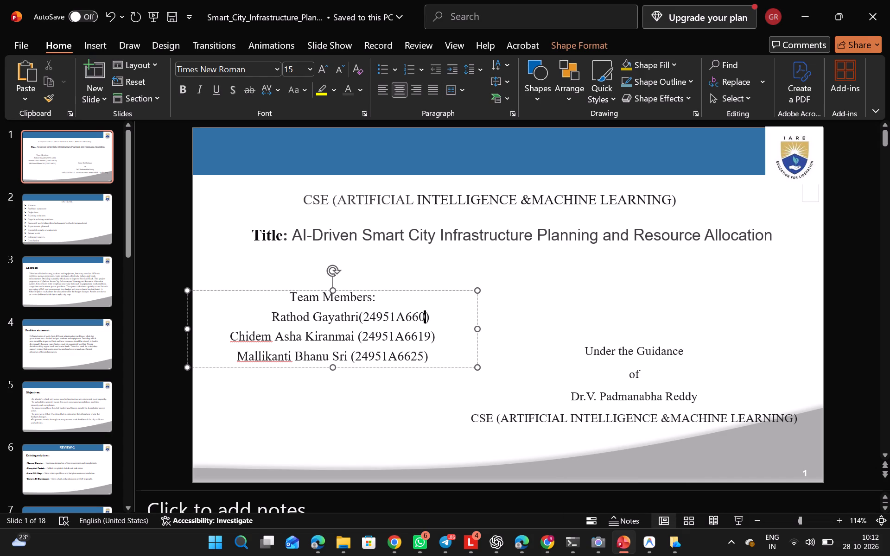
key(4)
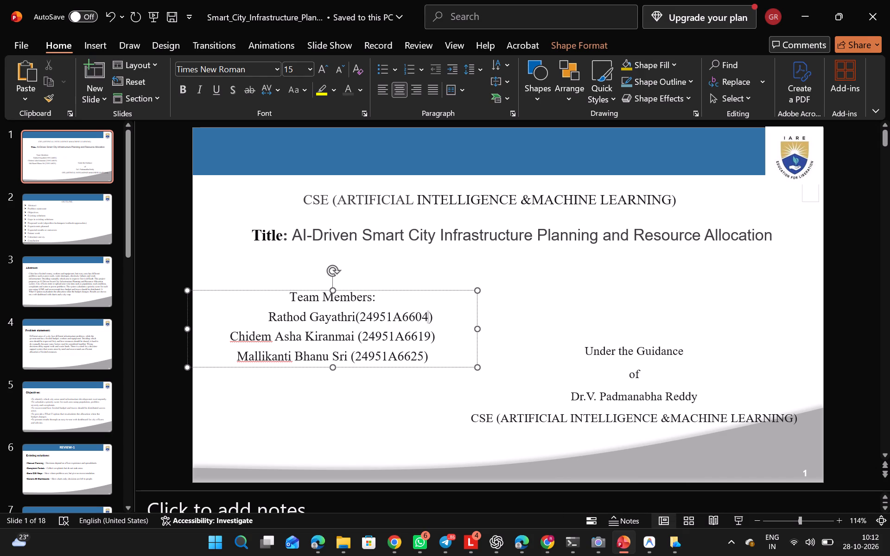
click(390, 319)
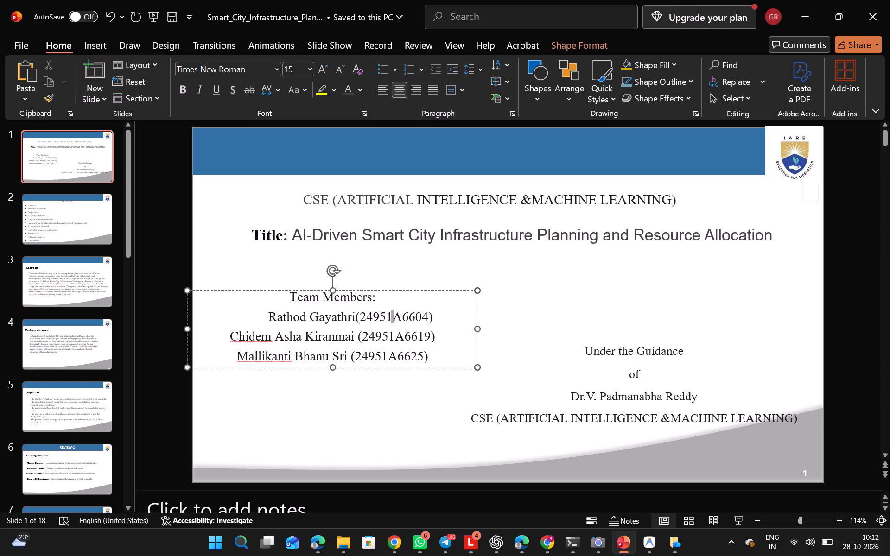
click(428, 317)
click(391, 316)
key(BackSpace)
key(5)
click(374, 315)
key(BackSpace)
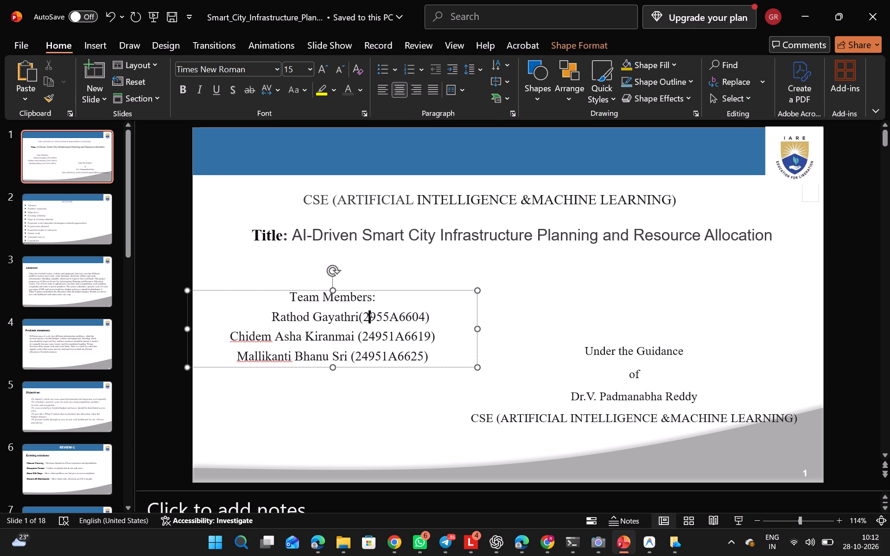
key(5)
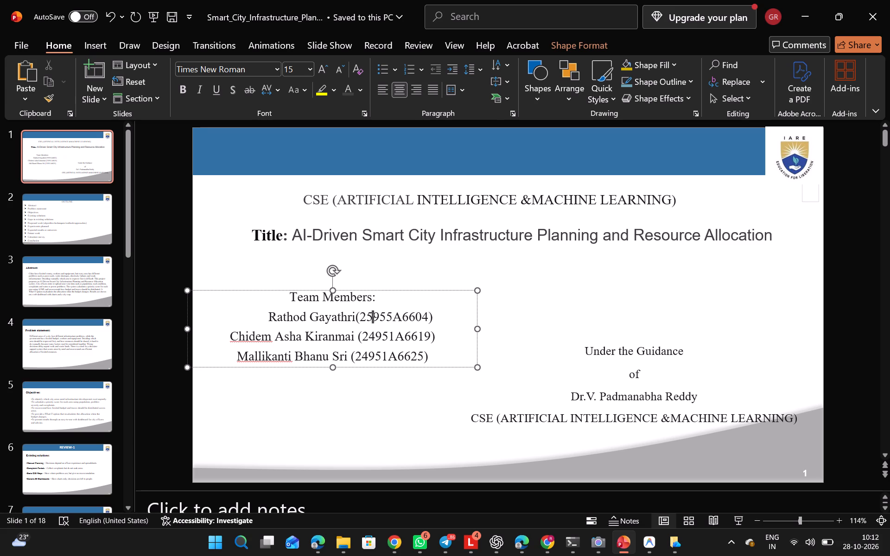
Delete the third team member's name and roll number from the Team Members list.
drag(432, 354, 341, 356)
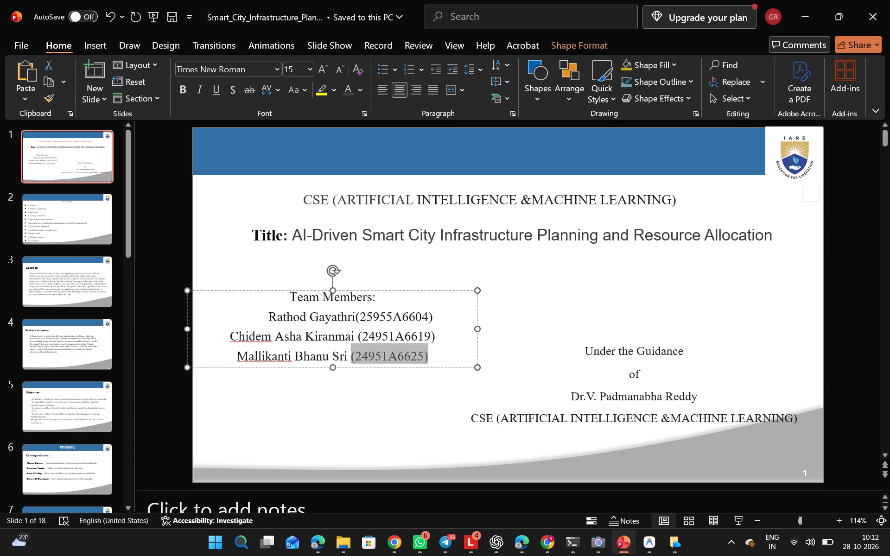
drag(341, 356, 252, 358)
key(BackSpace)
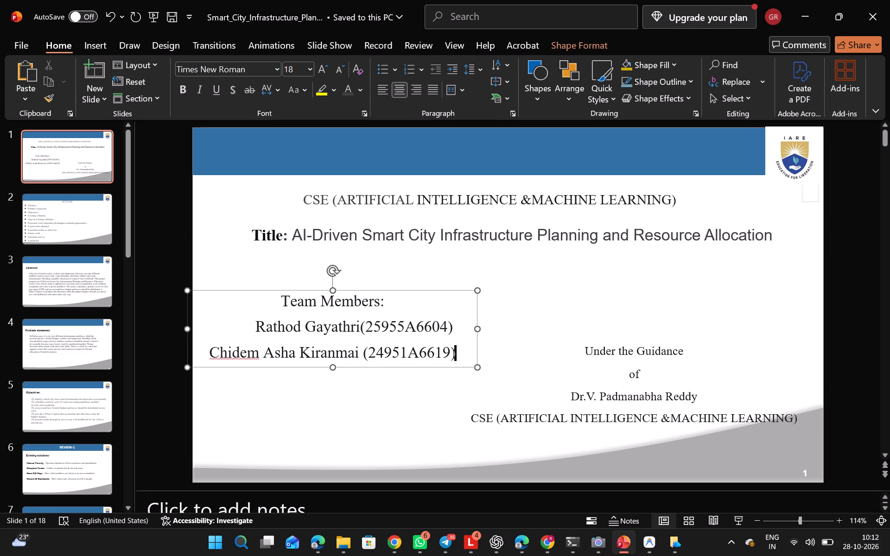
Correct the second team member's roll number on the title slide to the new student's roll number.
click(445, 352)
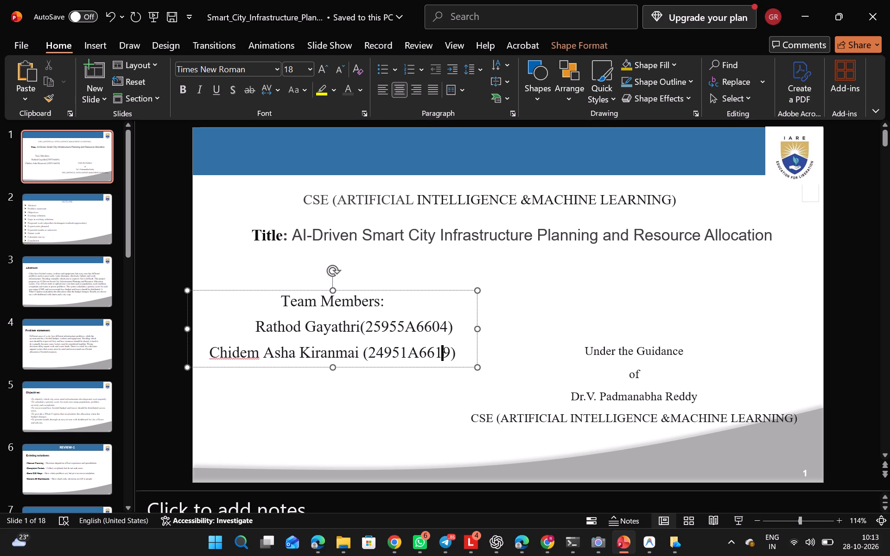
click(451, 352)
key(BackSpace)
key(BackSpace)
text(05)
click(402, 356)
key(Right)
key(BackSpace)
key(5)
click(385, 352)
key(BackSpace)
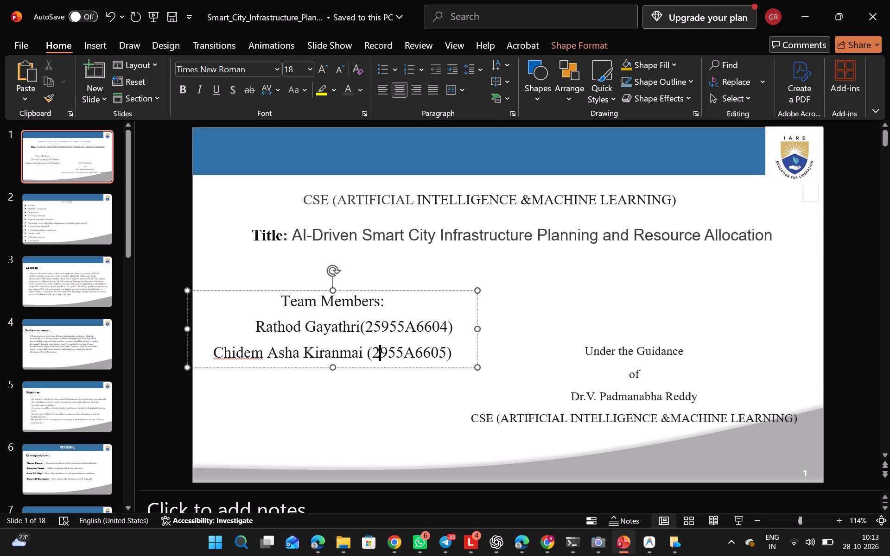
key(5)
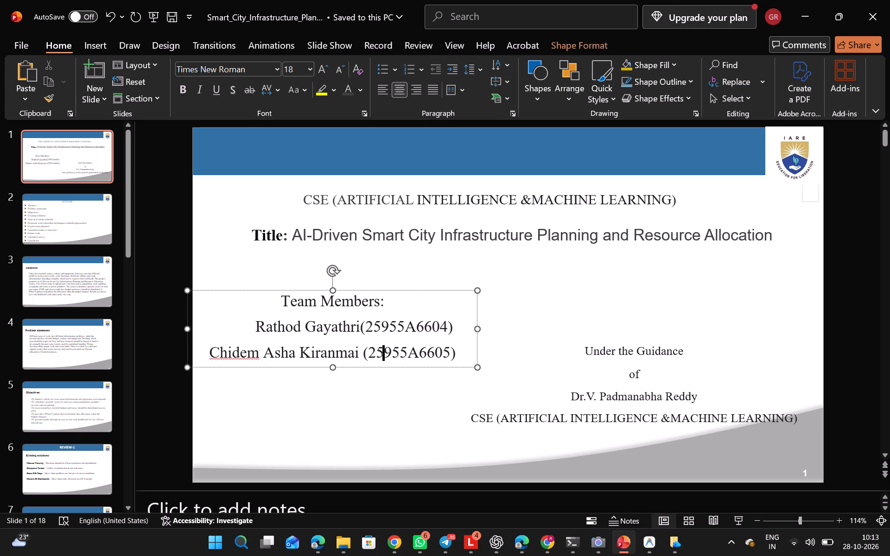
Replace the second team member's name on the title slide with the new member's name, keeping the roll number in brackets.
drag(362, 352, 237, 353)
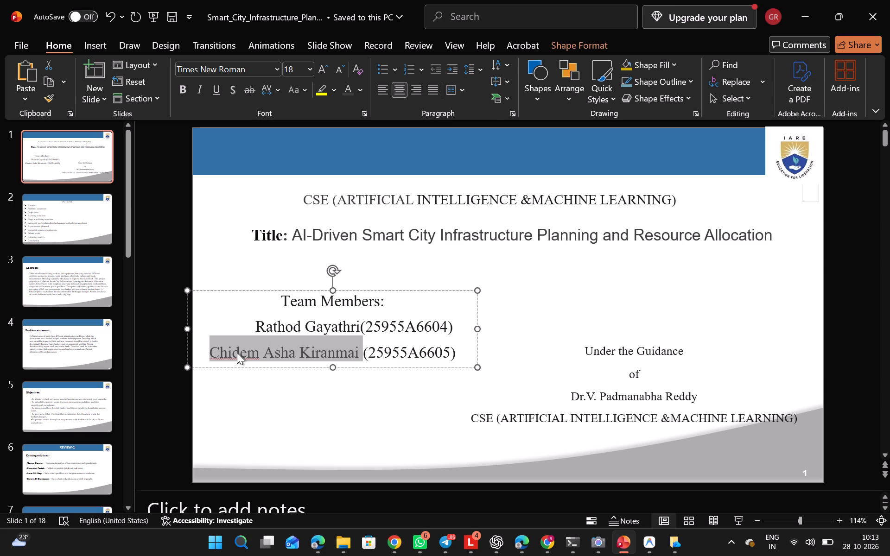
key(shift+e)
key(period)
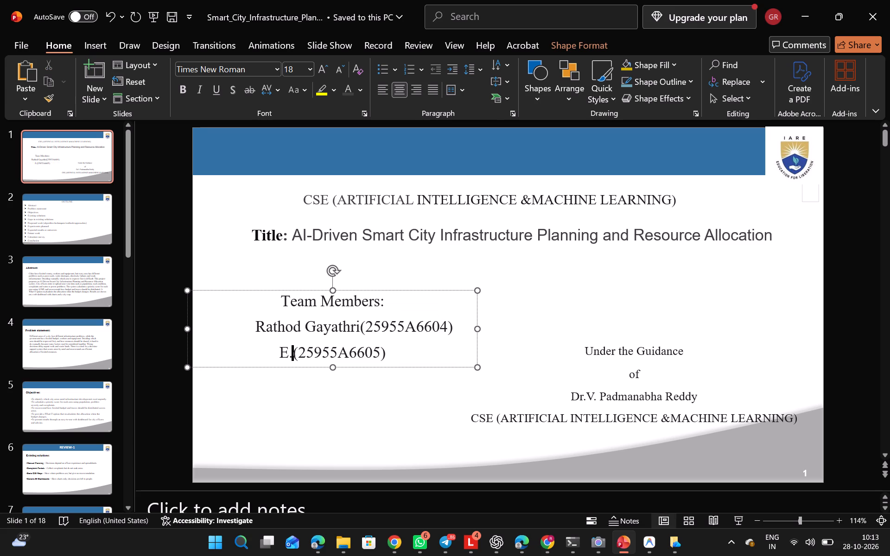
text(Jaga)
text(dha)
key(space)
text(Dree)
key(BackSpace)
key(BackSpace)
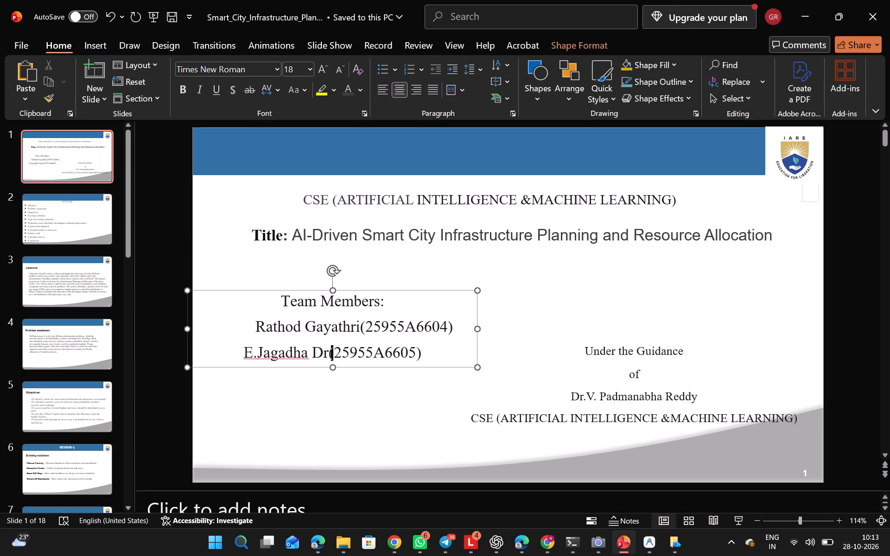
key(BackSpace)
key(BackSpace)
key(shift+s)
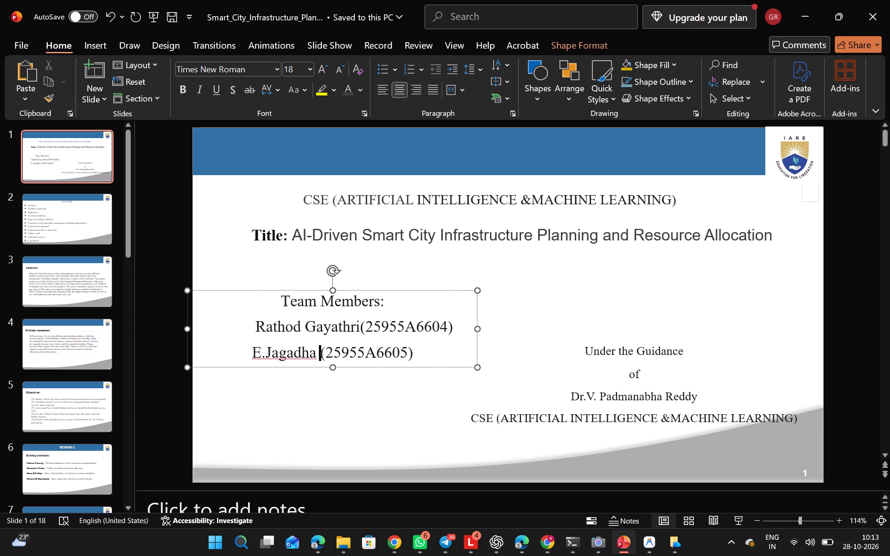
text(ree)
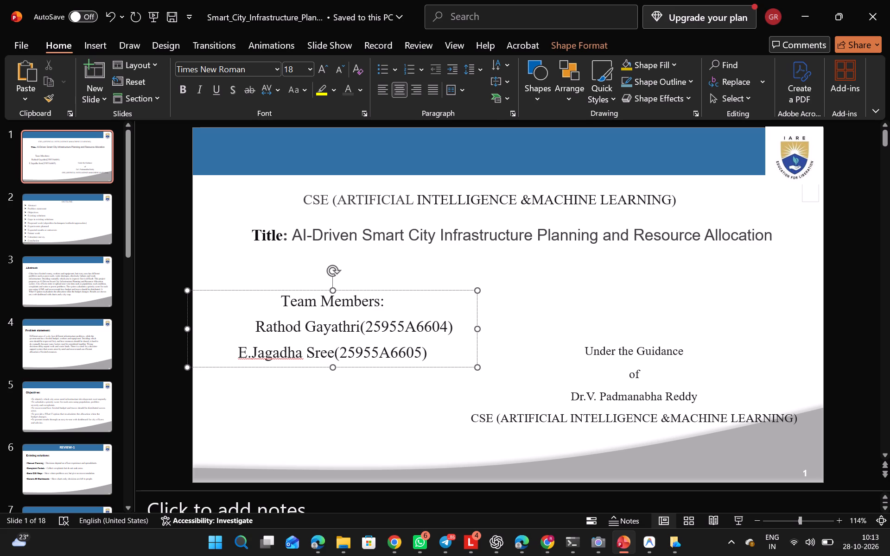
click(309, 404)
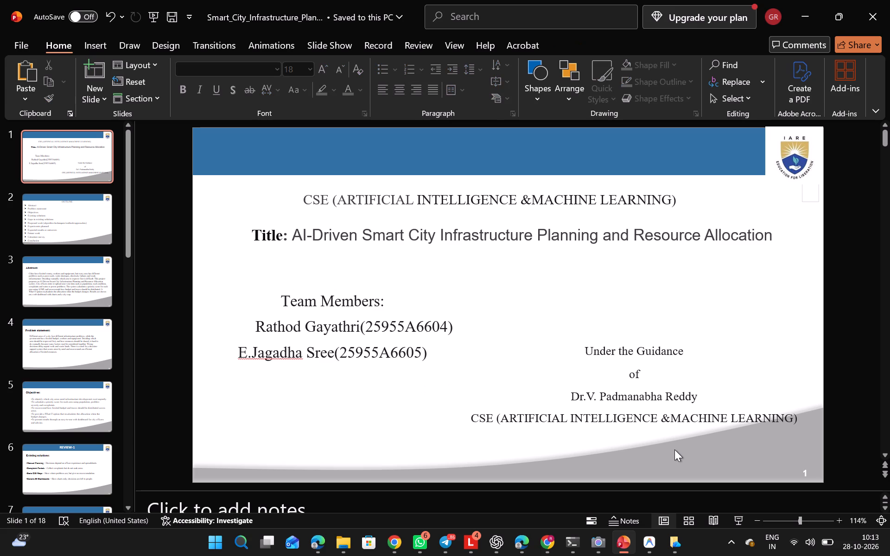
Justify the whole Abstract paragraph on slide 3.
key(Down)
key(Down)
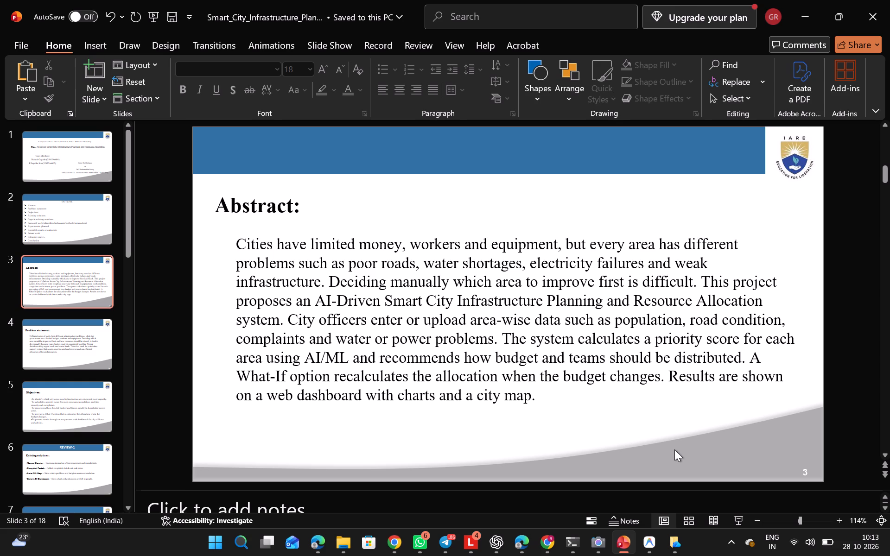
click(544, 397)
click(544, 397)
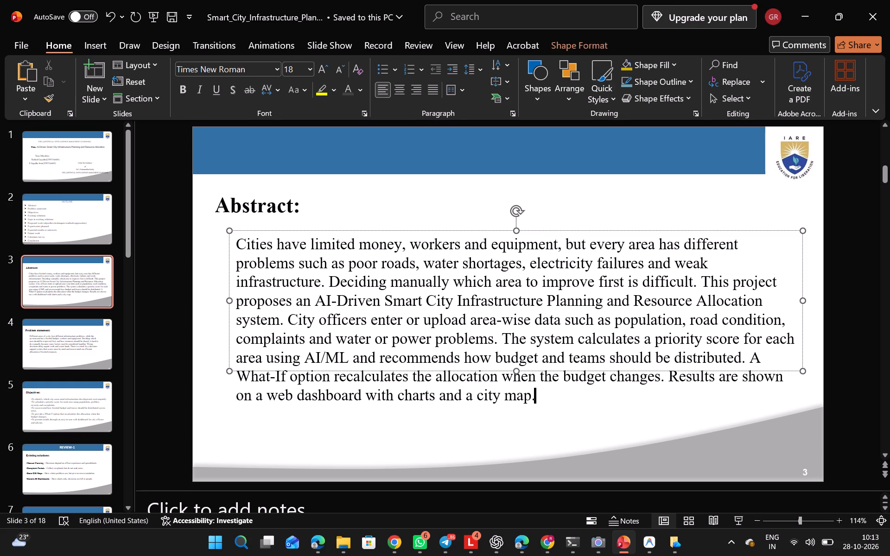
click(544, 397)
drag(517, 369, 523, 406)
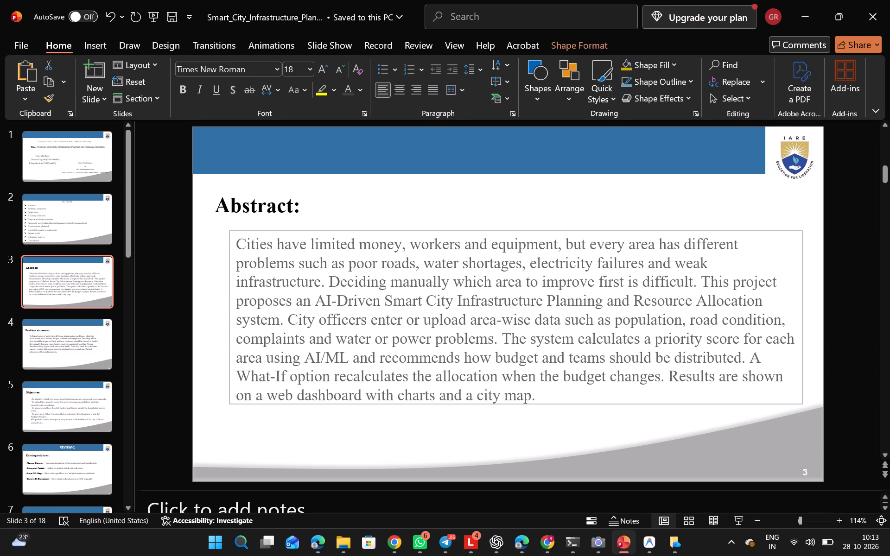
drag(523, 406, 523, 412)
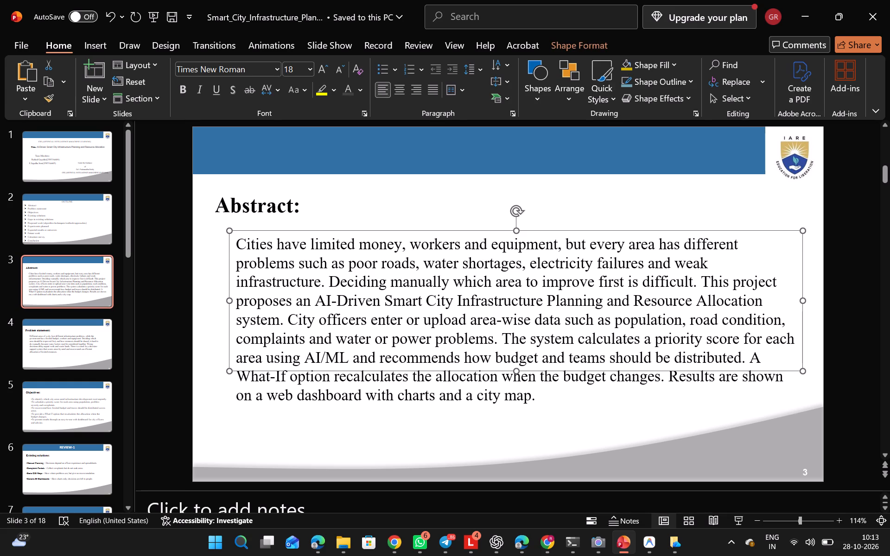
drag(537, 398, 231, 244)
scroll(333, 226, left, 2)
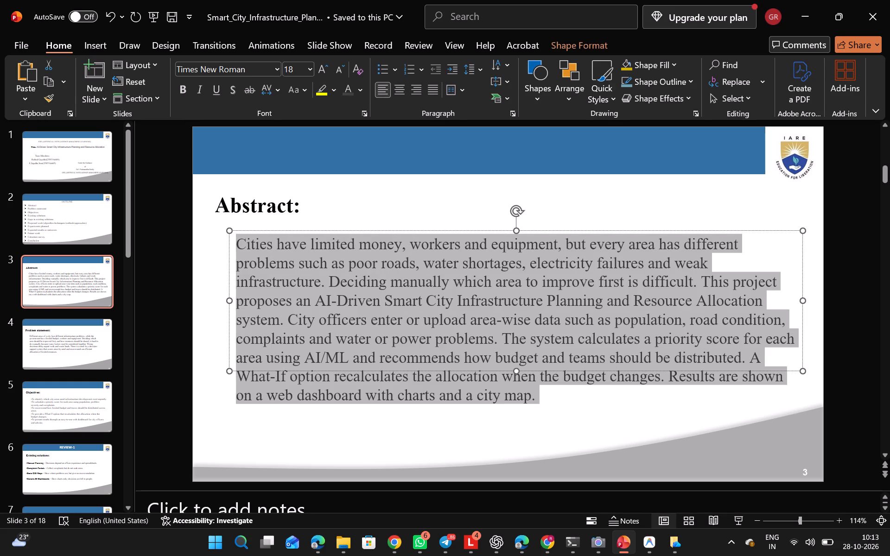
drag(231, 244, 229, 244)
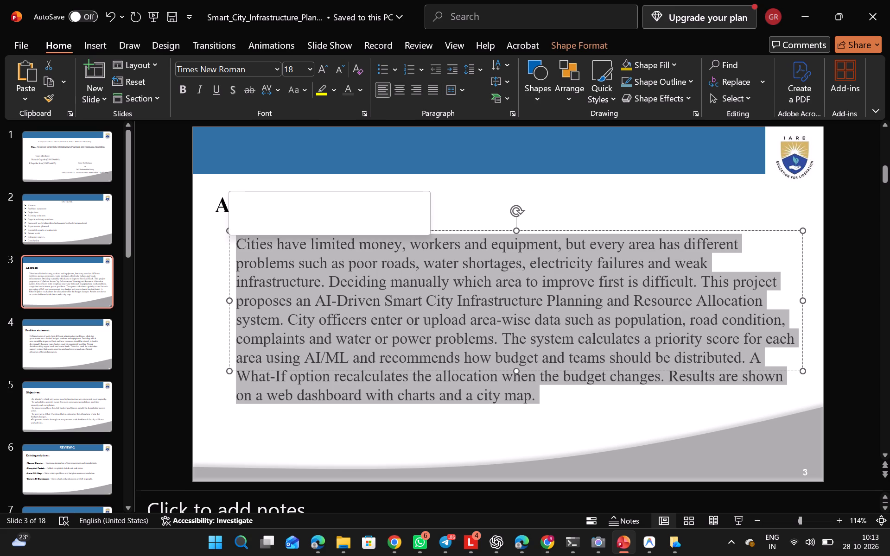
click(430, 89)
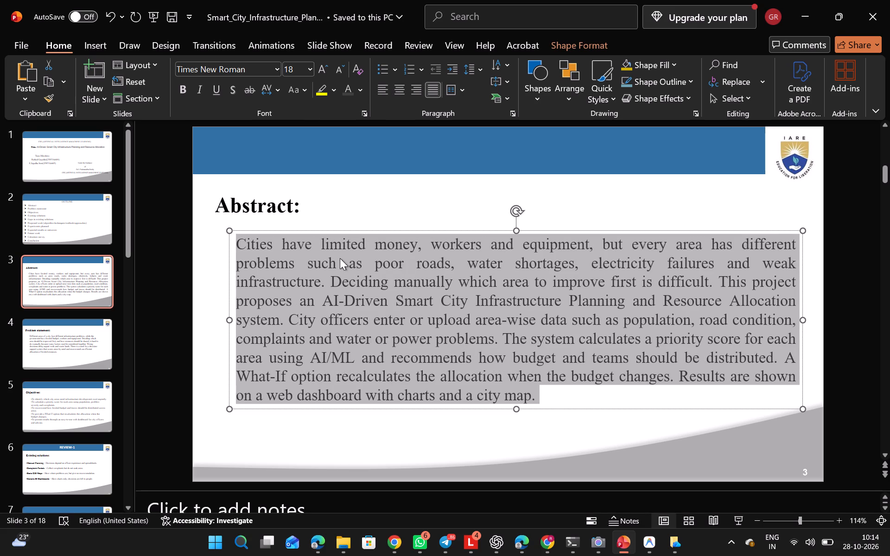
click(318, 424)
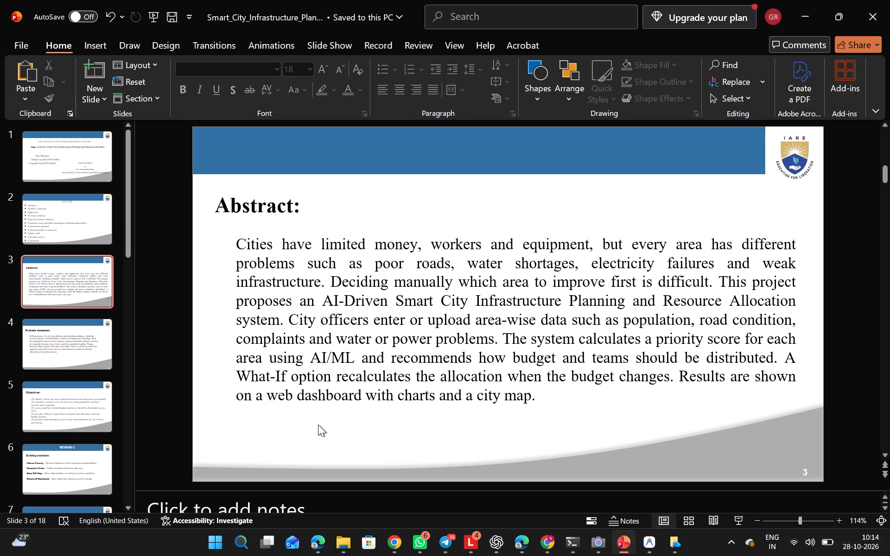
Justify the whole Problem statement paragraph on slide 4.
key(Down)
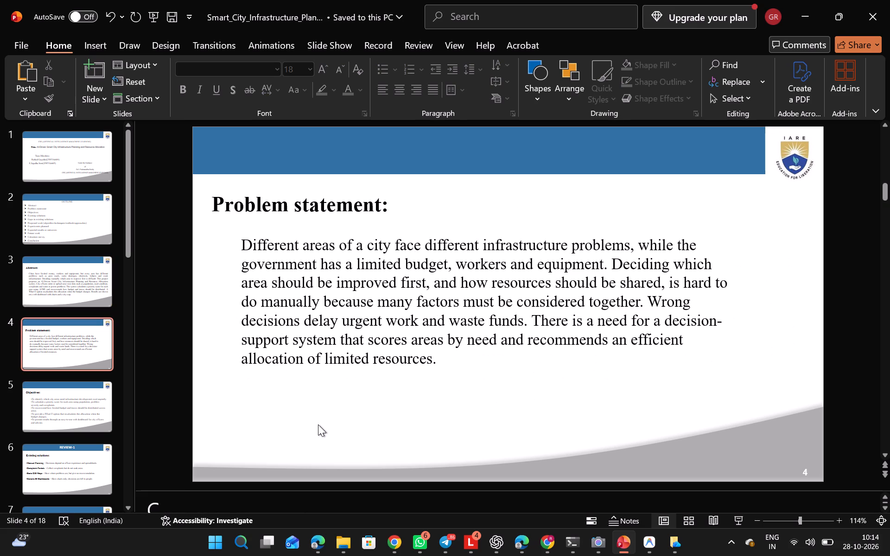
click(452, 366)
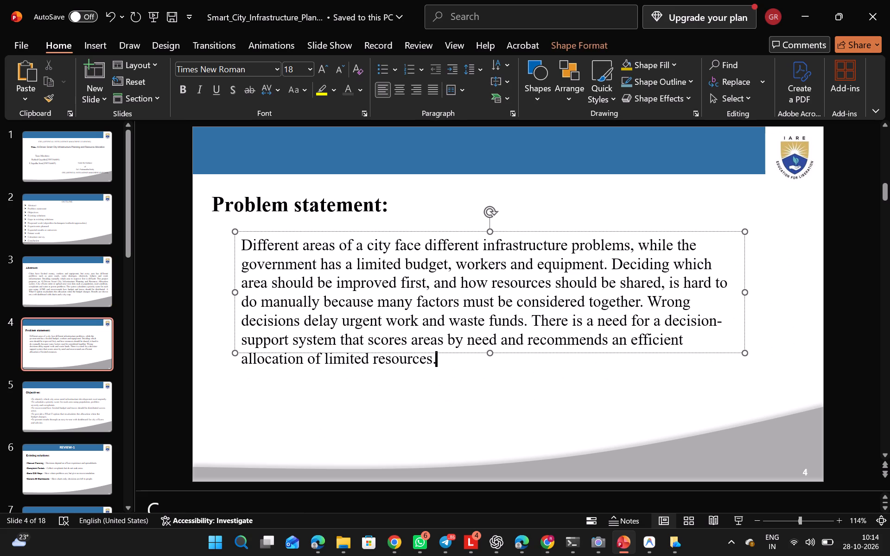
drag(438, 362, 235, 246)
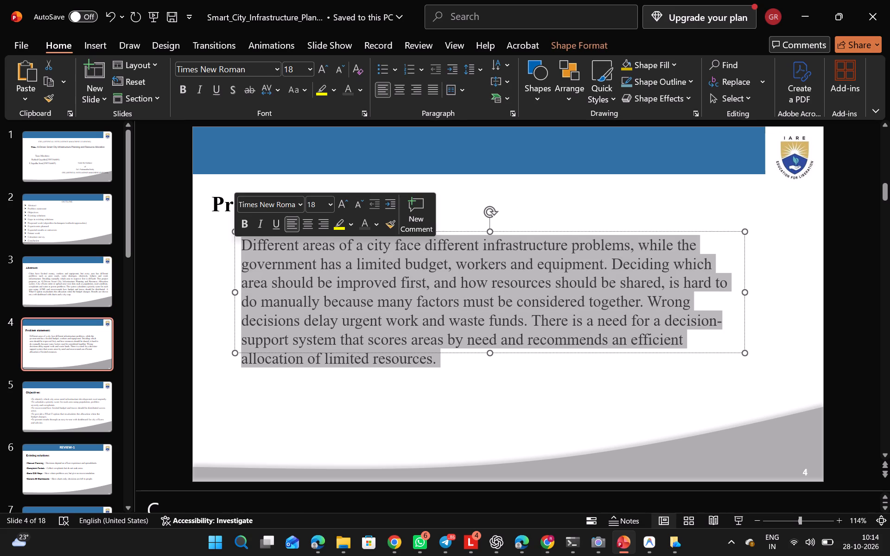
click(318, 220)
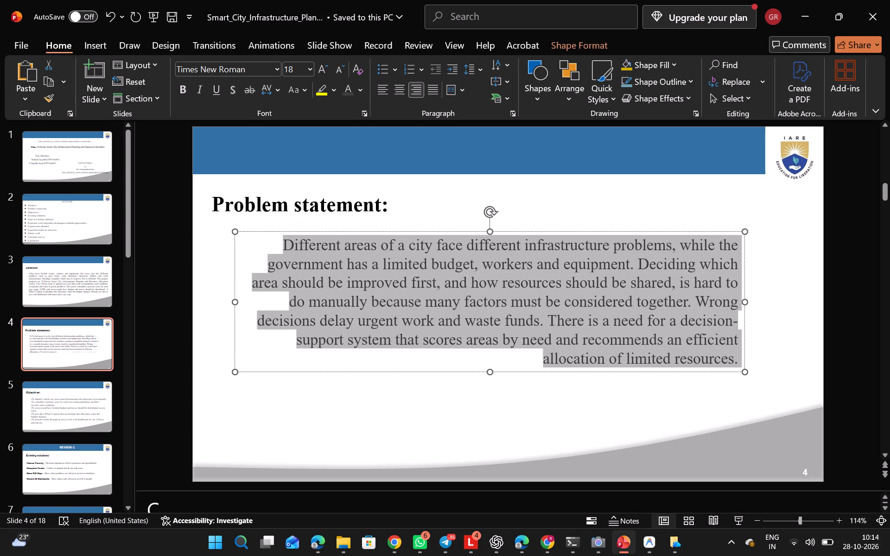
click(430, 95)
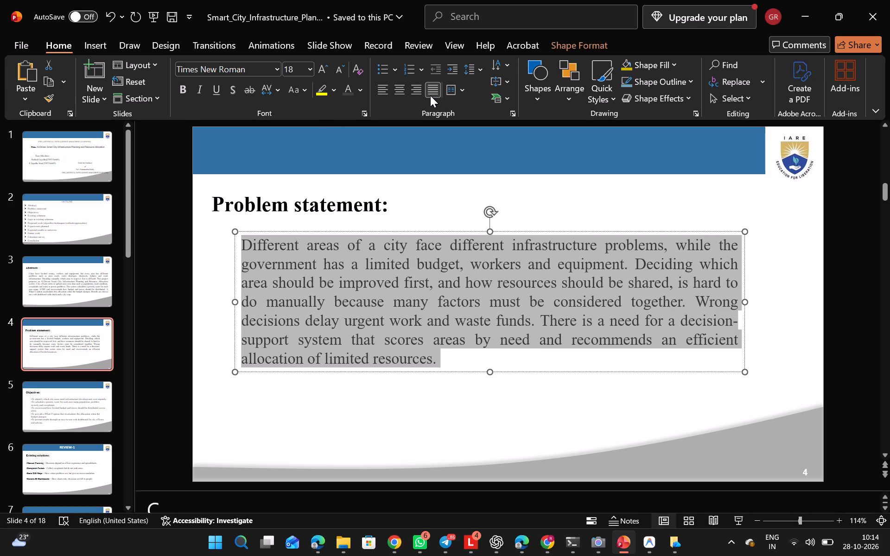
click(441, 204)
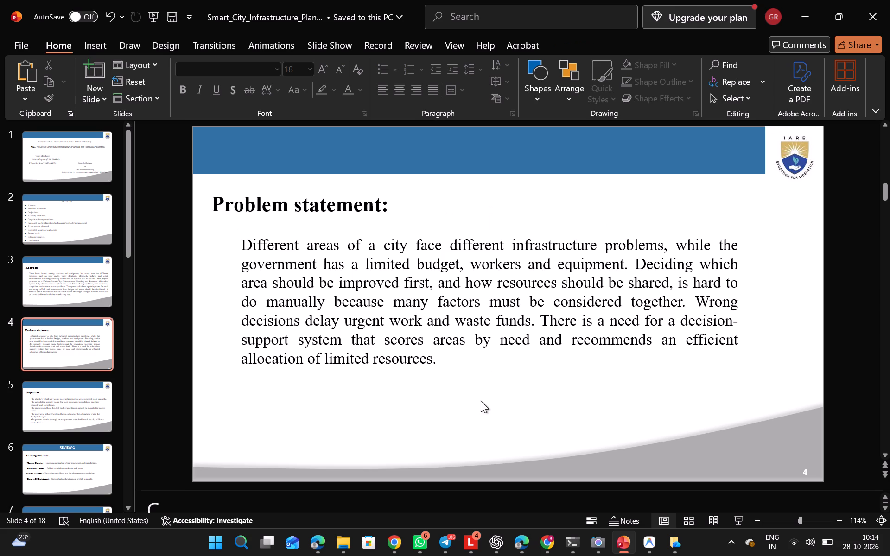
click(440, 360)
drag(440, 360, 262, 268)
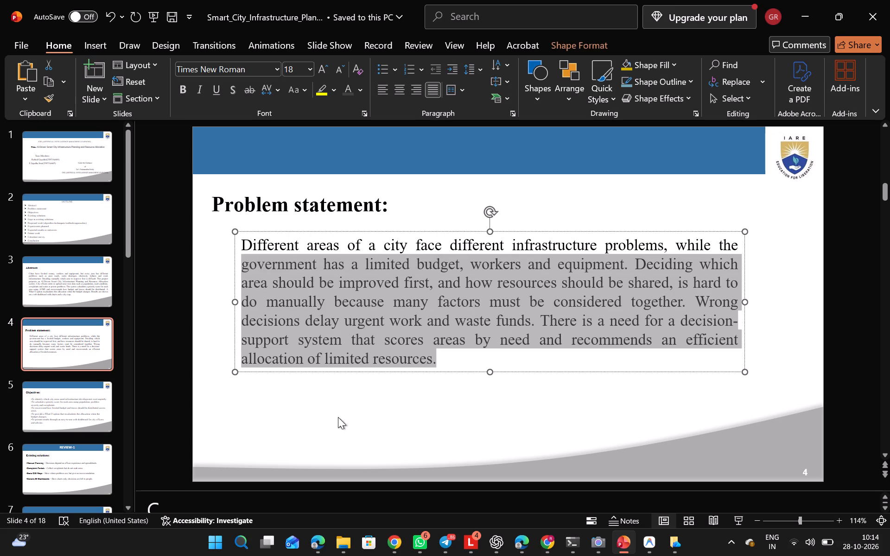
click(337, 440)
Look through the presentations in the Downloads folder in File Explorer and in PowerPoint's list of recent files.
key(Down)
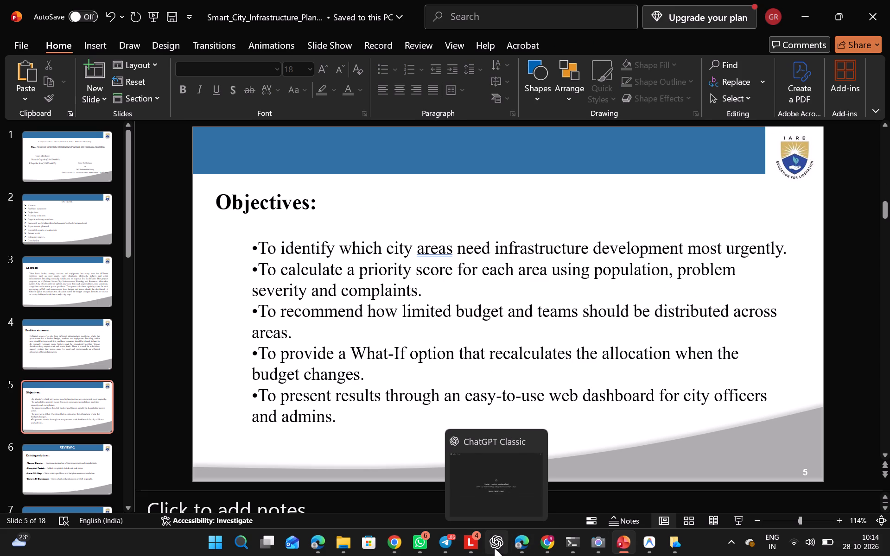
click(333, 547)
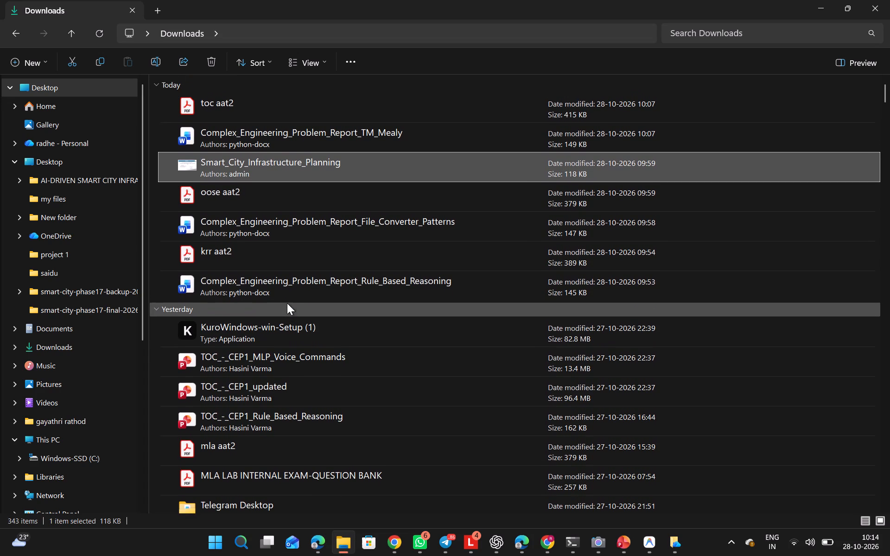
scroll(307, 241, down, 3)
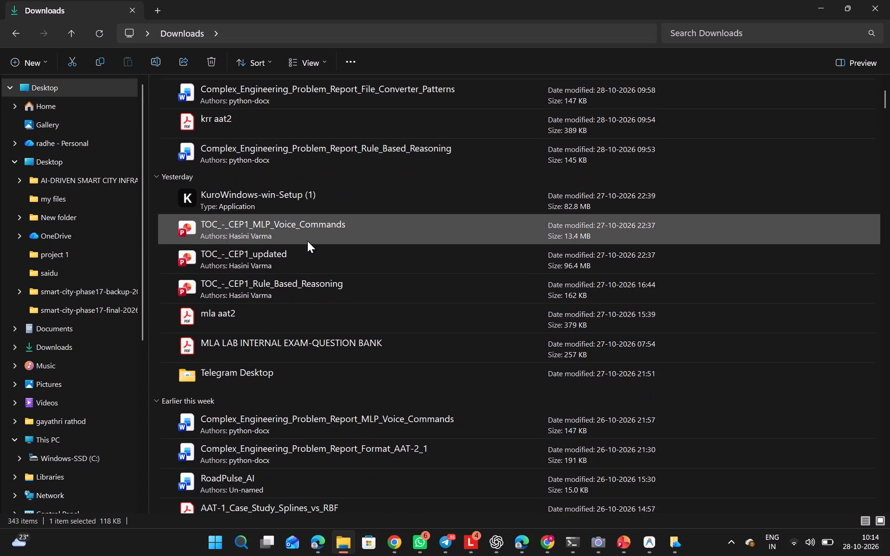
scroll(307, 241, down, 1)
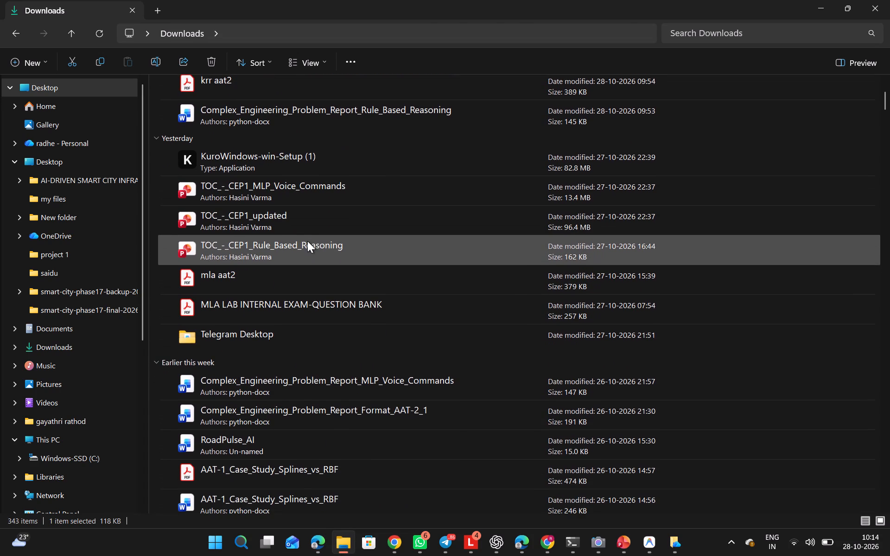
scroll(307, 241, up, 2)
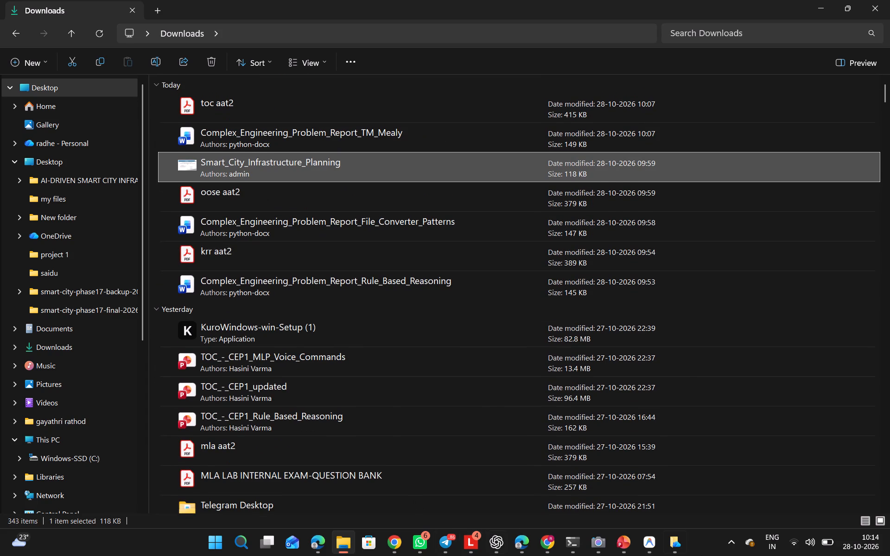
click(623, 540)
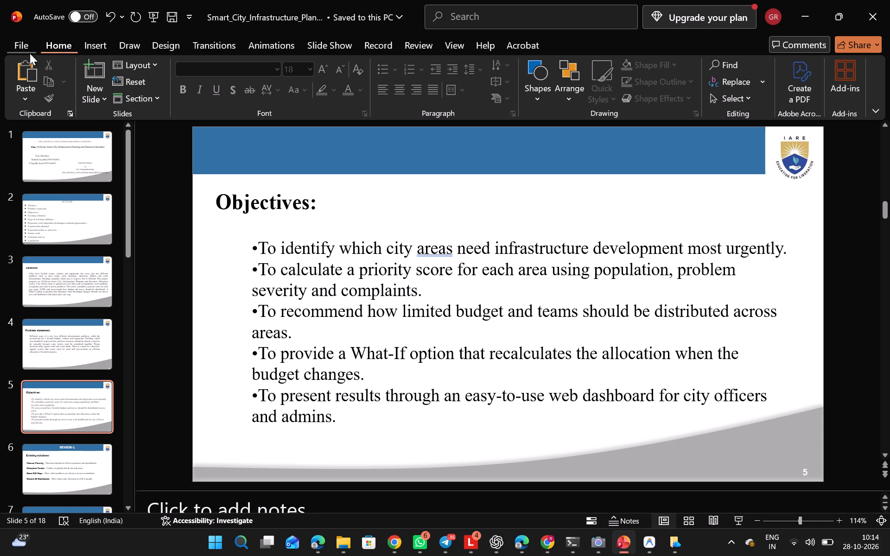
click(13, 44)
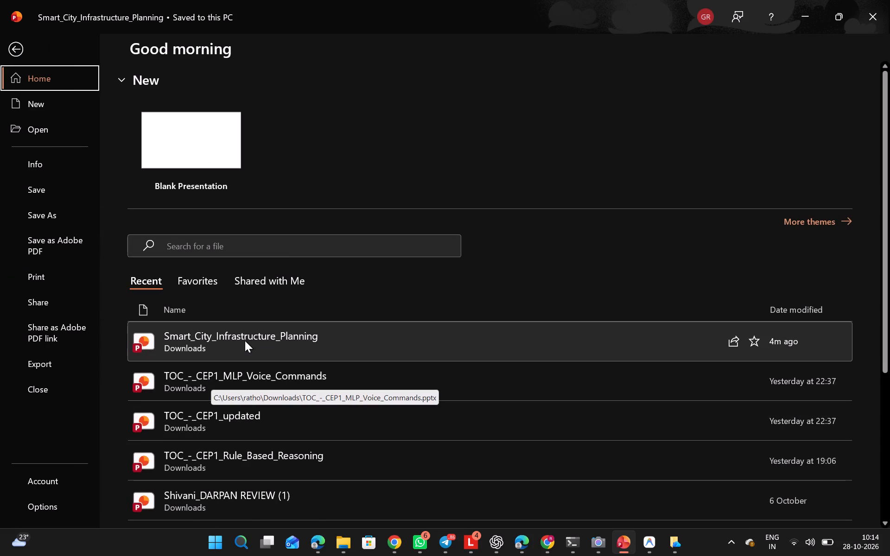
scroll(234, 486, down, 1)
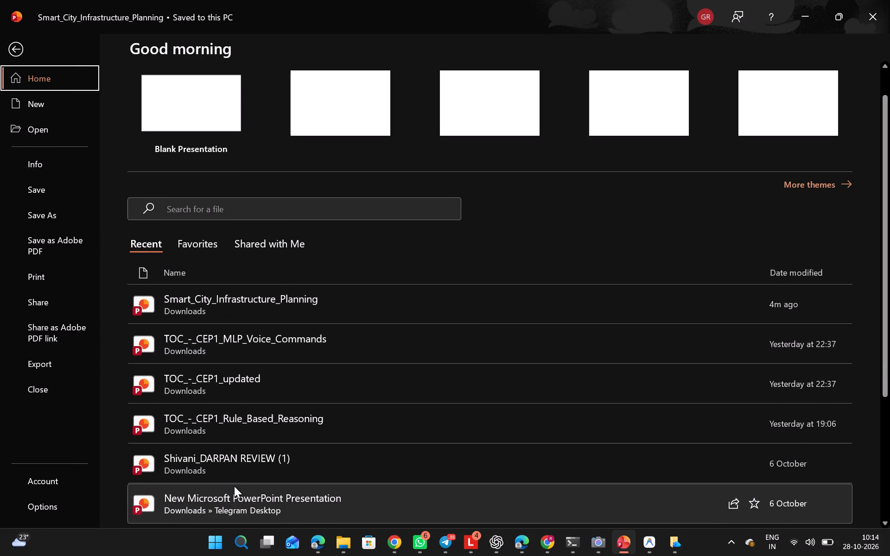
scroll(234, 486, down, 1)
scroll(234, 486, up, 7)
scroll(513, 224, up, 1)
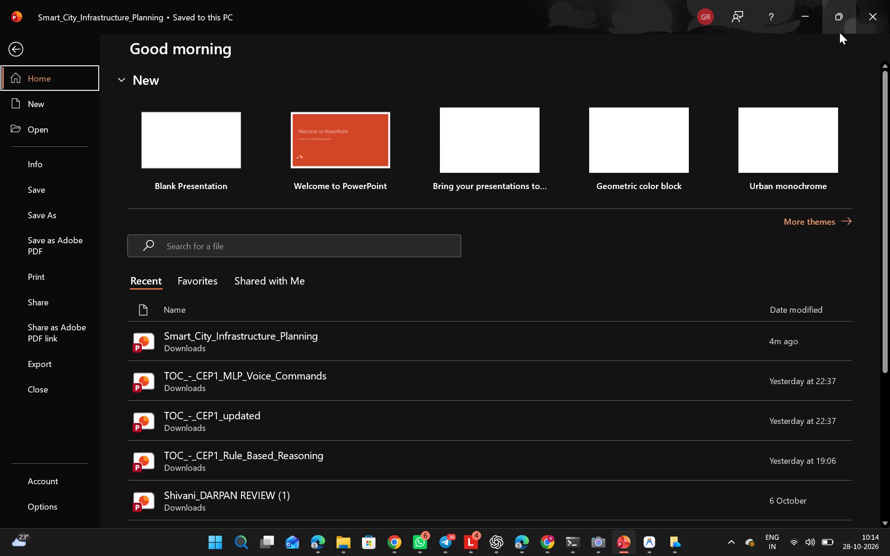
Switch to the Downloads folder in File Explorer and open the TOC_-_CEP1_updated presentation for viewing.
click(10, 44)
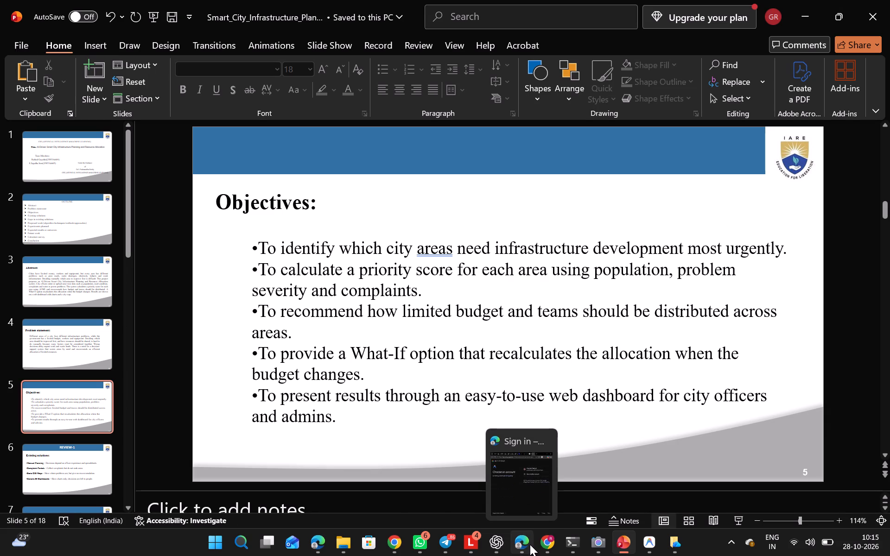
click(347, 540)
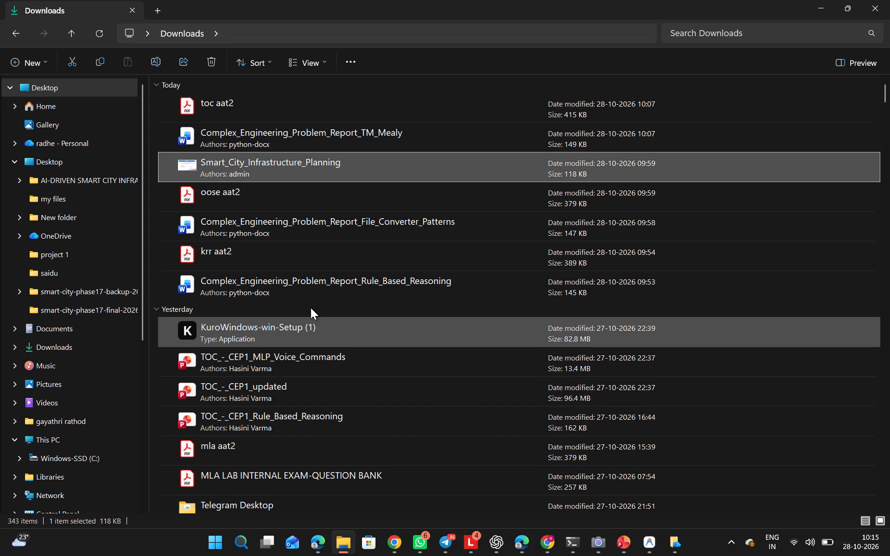
scroll(311, 308, up, 1)
scroll(312, 218, down, 1)
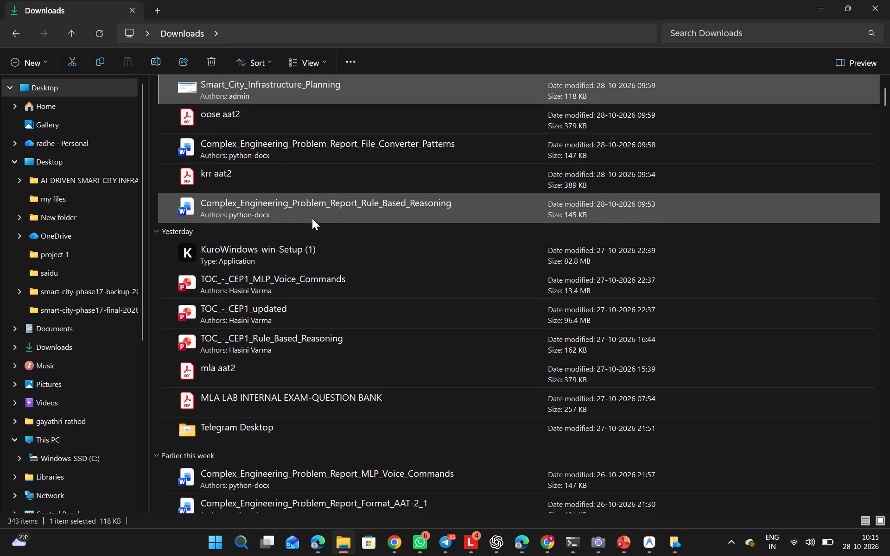
scroll(312, 218, down, 3)
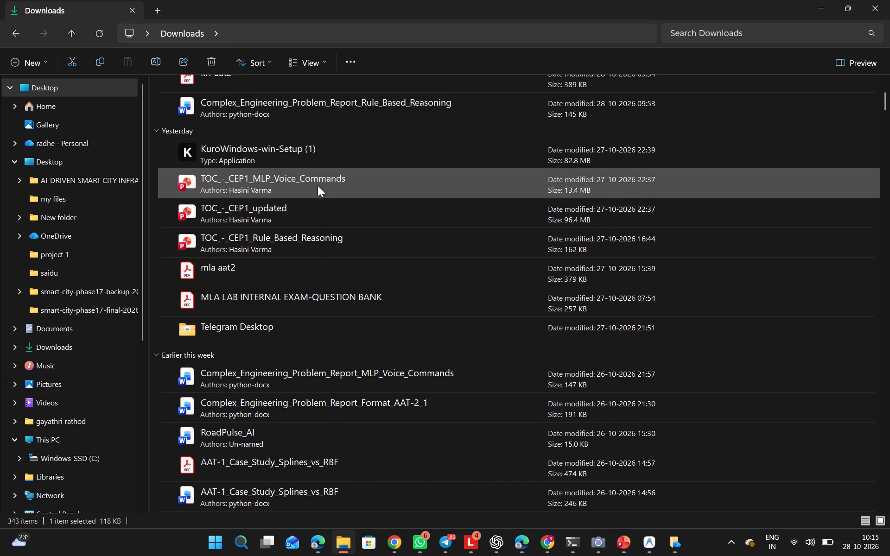
double_click(307, 209)
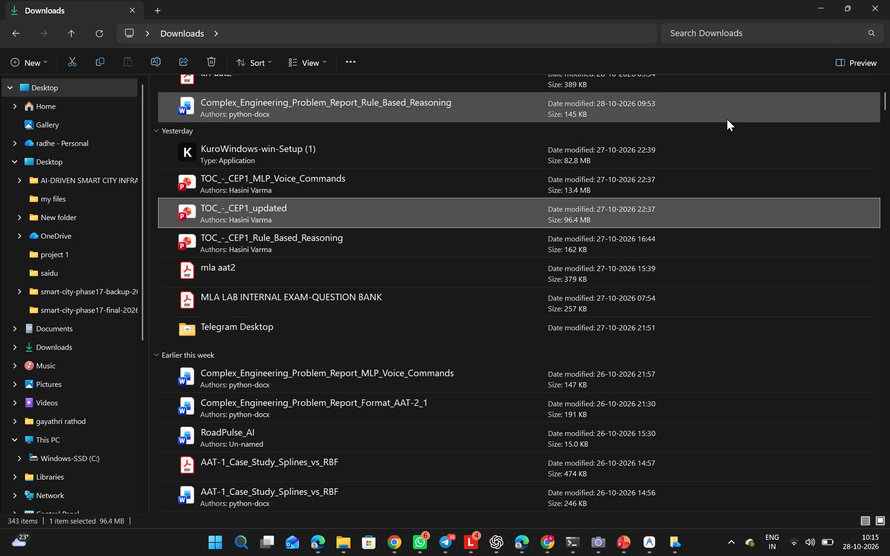
Look further through the Downloads folder, and open the edp presentation from the recent files on File Explorer's Home page.
scroll(617, 233, down, 4)
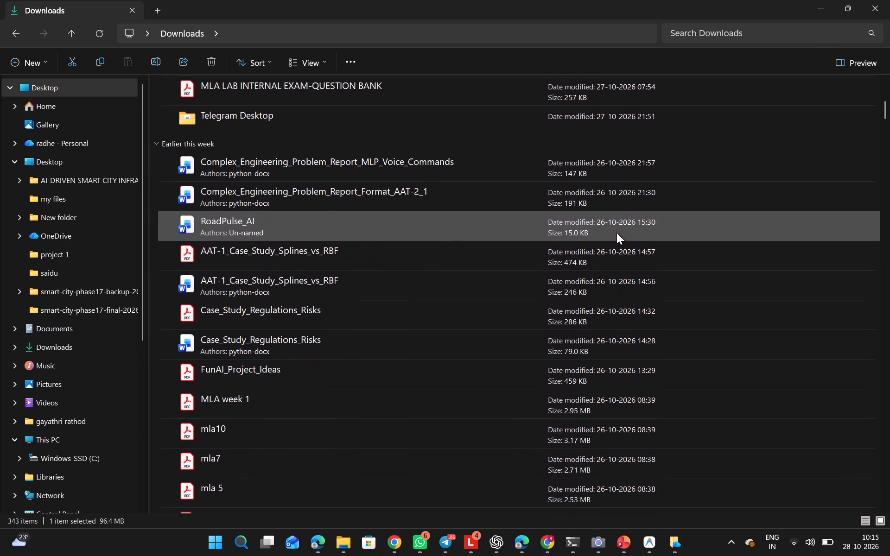
scroll(617, 233, down, 4)
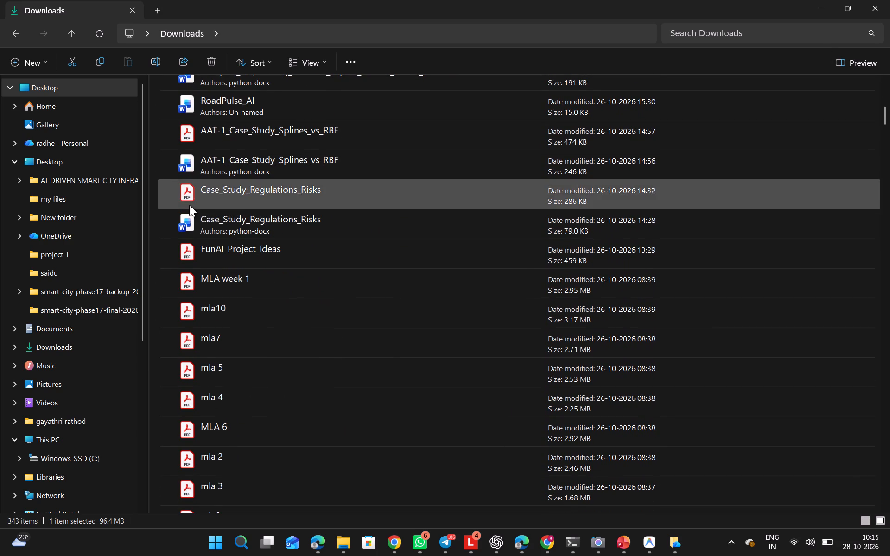
scroll(57, 160, up, 4)
click(72, 101)
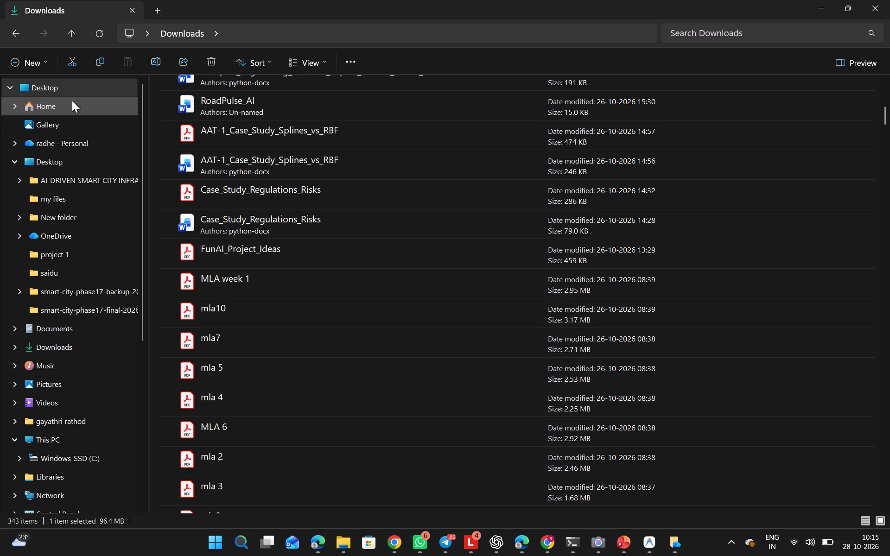
scroll(287, 313, down, 4)
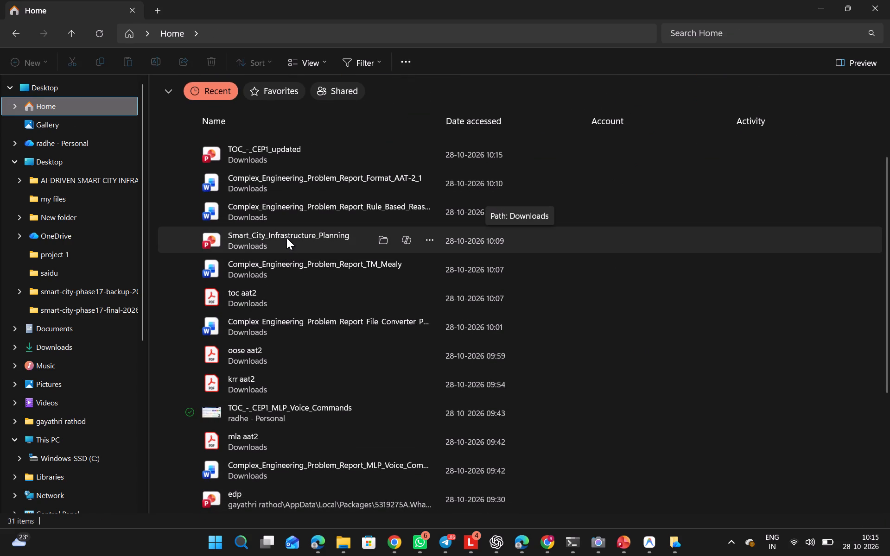
scroll(286, 238, down, 2)
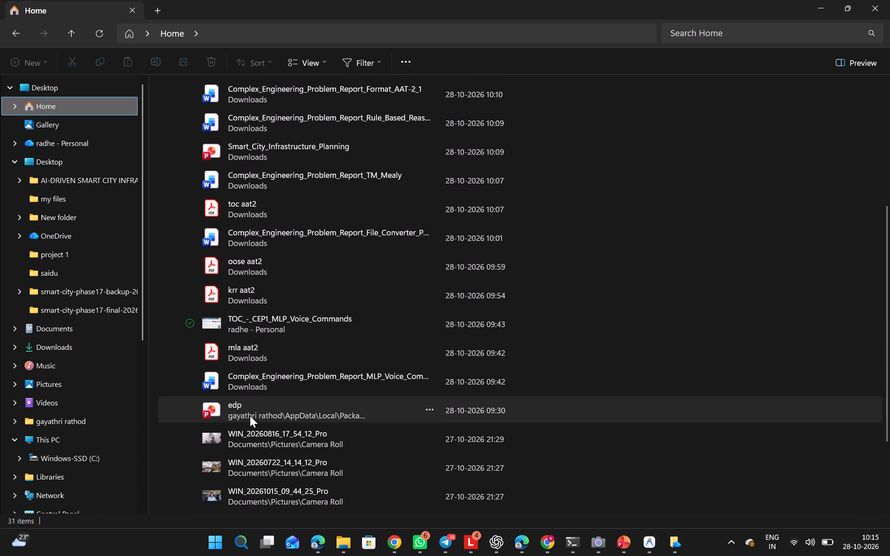
double_click(249, 411)
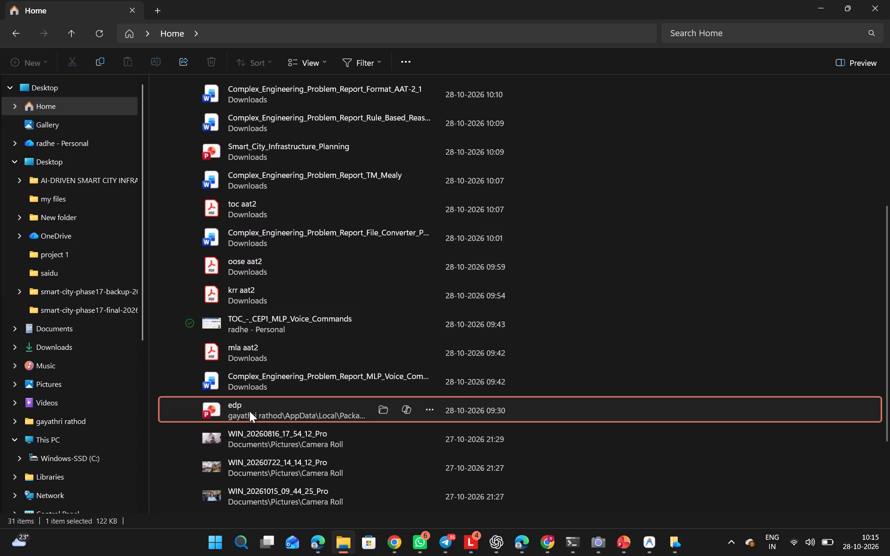
double_click(249, 411)
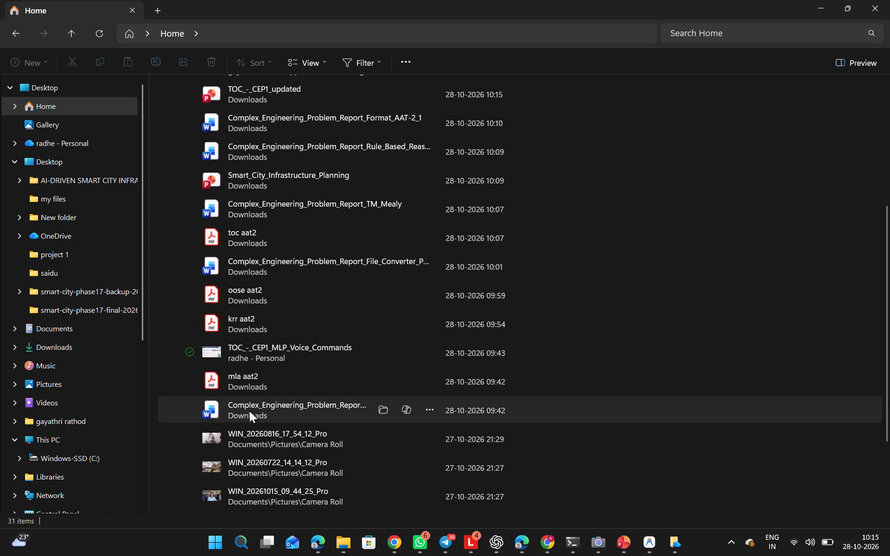
scroll(292, 308, up, 6)
double_click(298, 286)
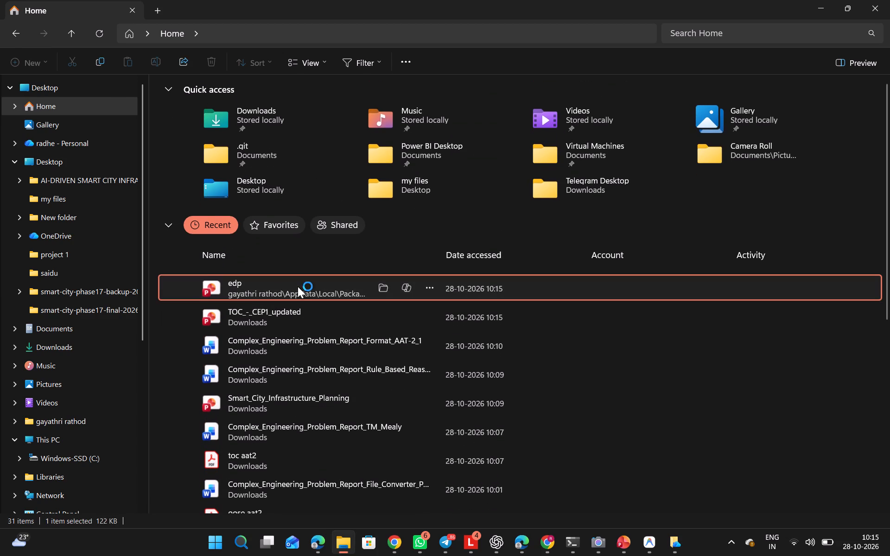